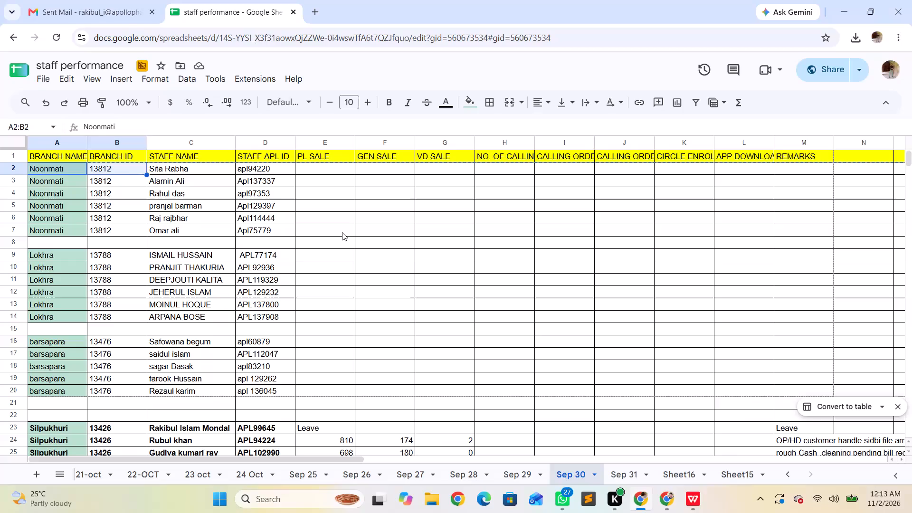
Copy the branch and staff details in A2:D36 of the Sep 30 sheet.
{"action": "key", "text": "shift+Right"}
{"action": "key", "text": "shift+Right"}
{"action": "key", "text": "shift+Down"}
{"action": "key", "text": "shift+Down"}
{"action": "key", "text": "shift+Down"}
{"action": "key", "text": "shift+Down"}
{"action": "key", "text": "shift+Down"}
{"action": "key", "text": "shift+Down"}
{"action": "key", "text": "shift+Down"}
{"action": "key", "text": "shift+Down"}
{"action": "key", "text": "shift+Down"}
{"action": "key", "text": "shift+Down"}
{"action": "key", "text": "shift+Down"}
{"action": "key", "text": "shift+Down"}
{"action": "key", "text": "shift+Down"}
{"action": "key", "text": "shift+Down"}
{"action": "key", "text": "shift+Down"}
{"action": "key", "text": "shift+Down"}
{"action": "key", "text": "shift+Down"}
{"action": "key", "text": "shift+Down"}
{"action": "key", "text": "shift+Down"}
{"action": "key", "text": "shift+Down"}
{"action": "key", "text": "shift+Down"}
{"action": "key", "text": "shift+Down"}
{"action": "key", "text": "shift+Down"}
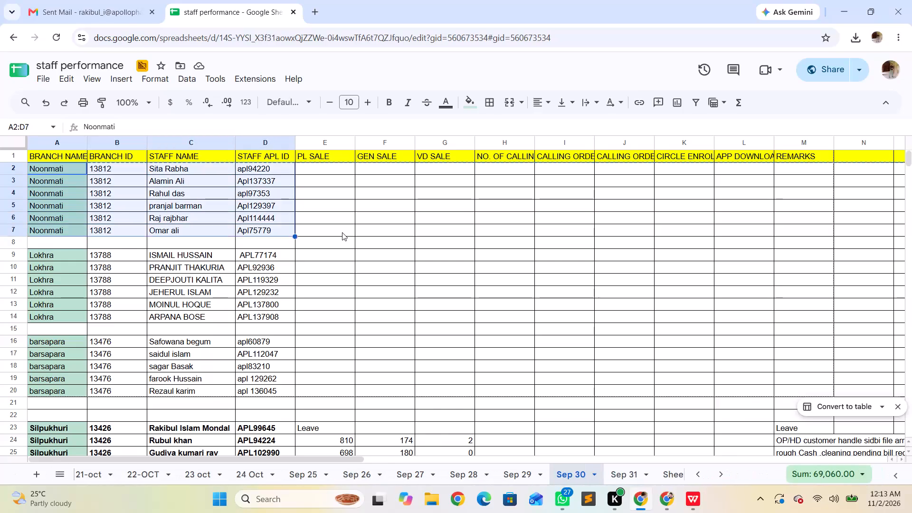
{"action": "key", "text": "shift+Down"}
{"action": "key", "text": "shift+Down"}
{"action": "key", "text": "shift+Down"}
{"action": "key", "text": "shift+Down"}
{"action": "key", "text": "shift+Down"}
{"action": "key", "text": "shift+Down"}
{"action": "key", "text": "shift+Down"}
{"action": "key", "text": "shift+Down"}
{"action": "key", "text": "shift+Down"}
{"action": "key", "text": "shift+Down"}
{"action": "key", "text": "shift+Down"}
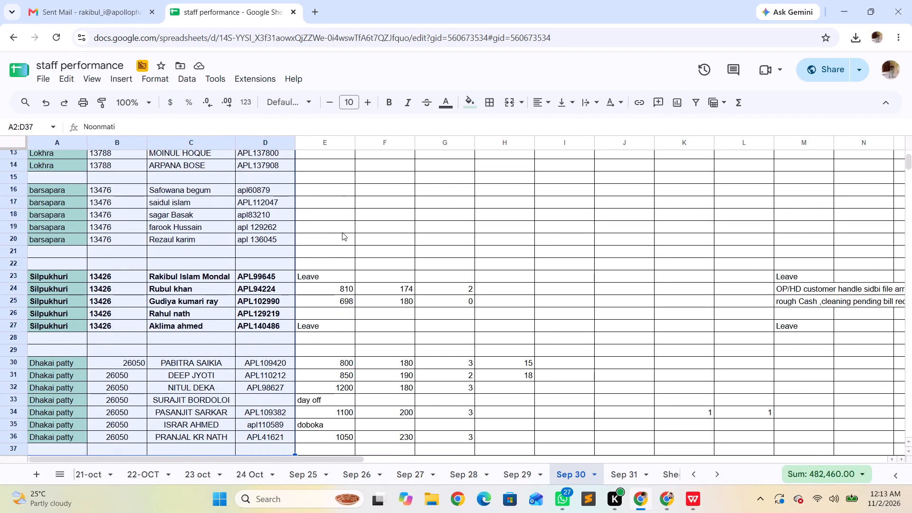
{"action": "key", "text": "shift+Up"}
{"action": "key", "text": "shift+Up"}
{"action": "key", "text": "shift+Up"}
{"action": "key", "text": "shift+Up"}
{"action": "key", "text": "shift+Up"}
{"action": "key", "text": "shift+Up"}
{"action": "key", "text": "shift+Up"}
{"action": "key", "text": "shift+Up"}
{"action": "key", "text": "shift+Up"}
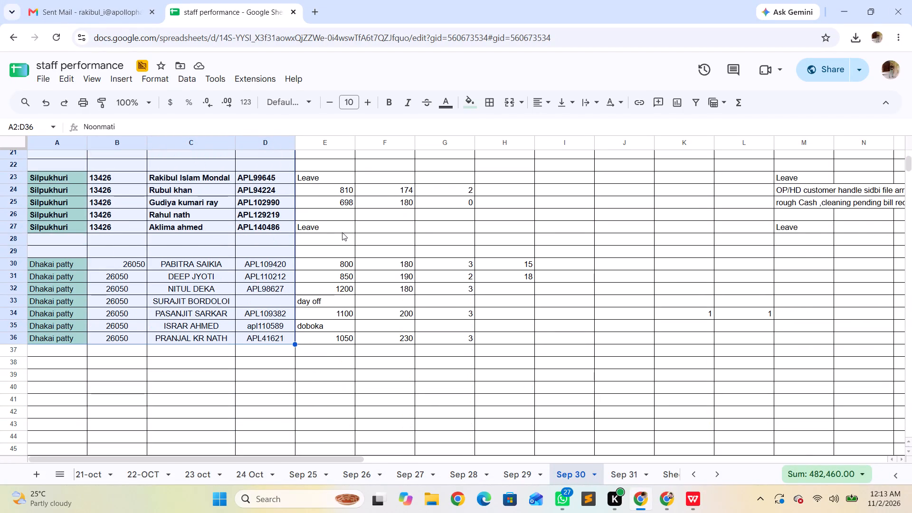
{"action": "key", "text": "ctrl+c"}
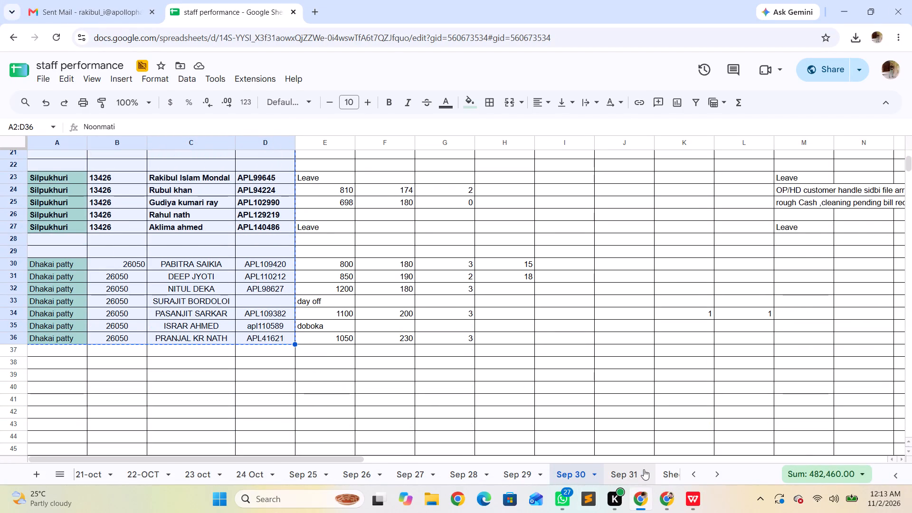
Paste the copied branch and staff details into the Sep 31 sheet starting at cell A2.
{"action": "left_click", "coordinate": [628, 476]}
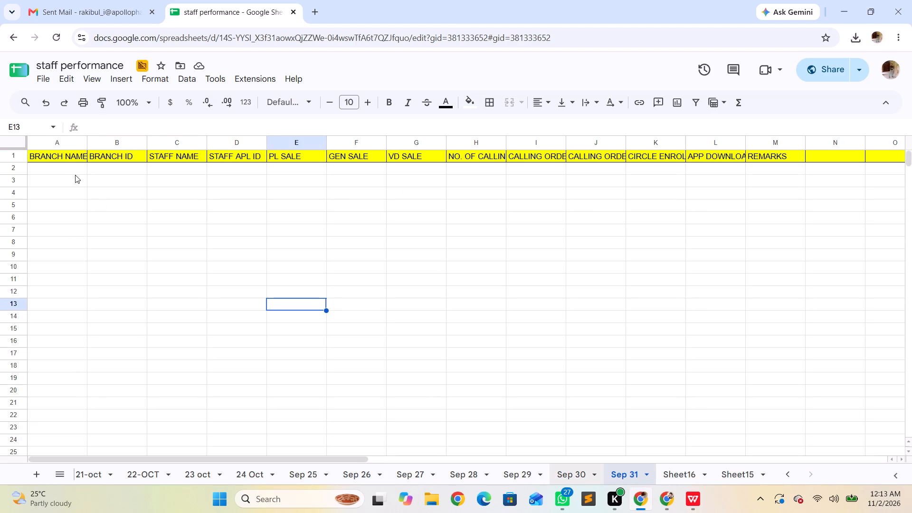
{"action": "left_click", "coordinate": [67, 165]}
{"action": "key", "text": "ctrl+v"}
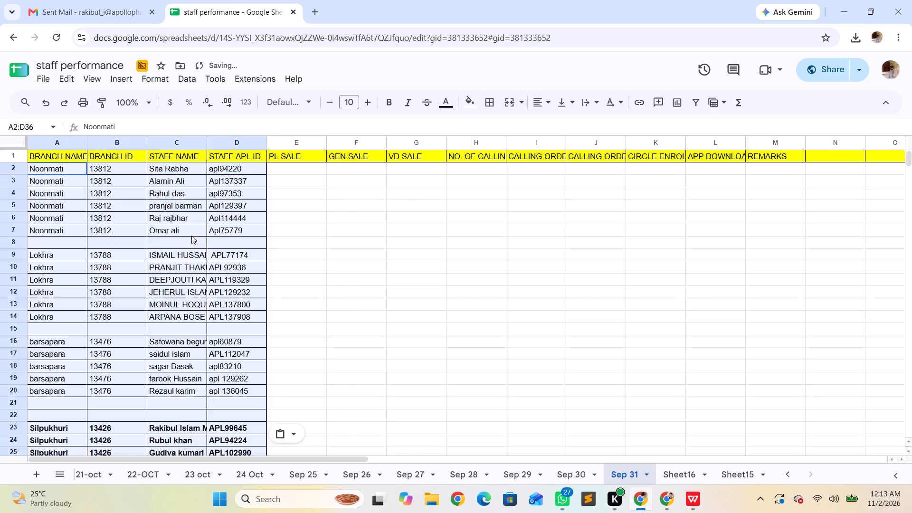
{"action": "left_click", "coordinate": [422, 355]}
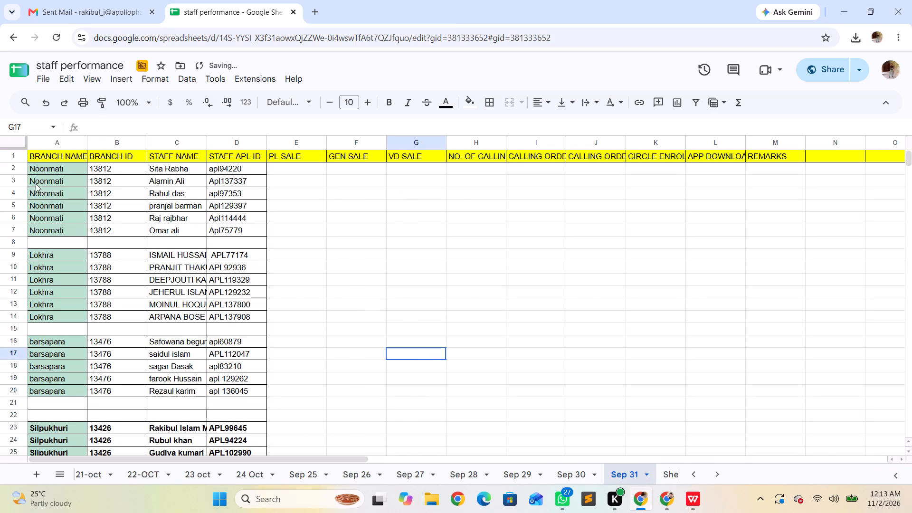
Auto-fit the width of all columns on the Sep 31 sheet to their contents.
{"action": "left_click", "coordinate": [9, 138]}
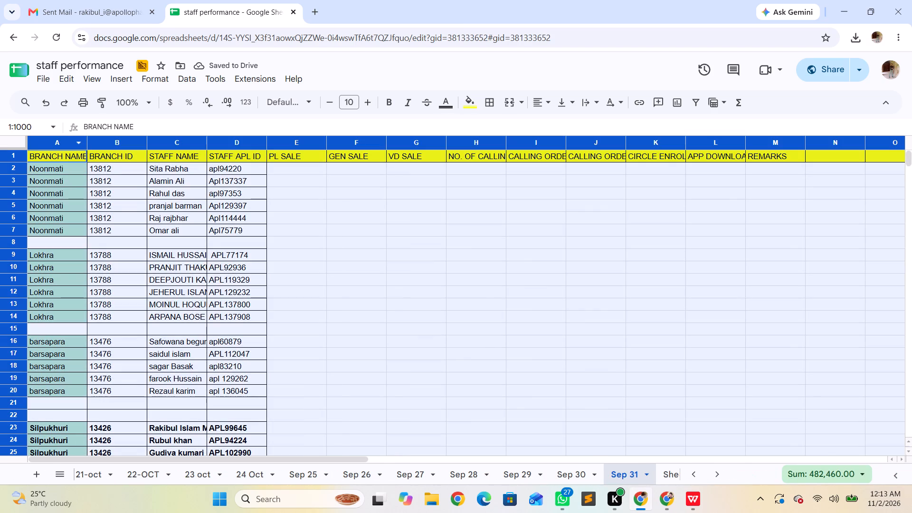
{"action": "double_click", "coordinate": [89, 146]}
{"action": "left_click", "coordinate": [385, 305]}
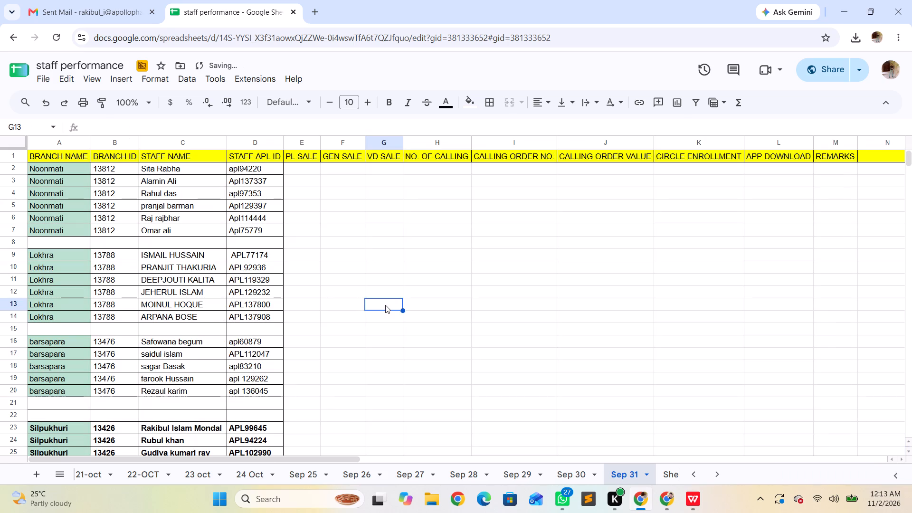
Apply all borders to every cell of the Sep 31 sheet.
{"action": "left_click", "coordinate": [15, 147]}
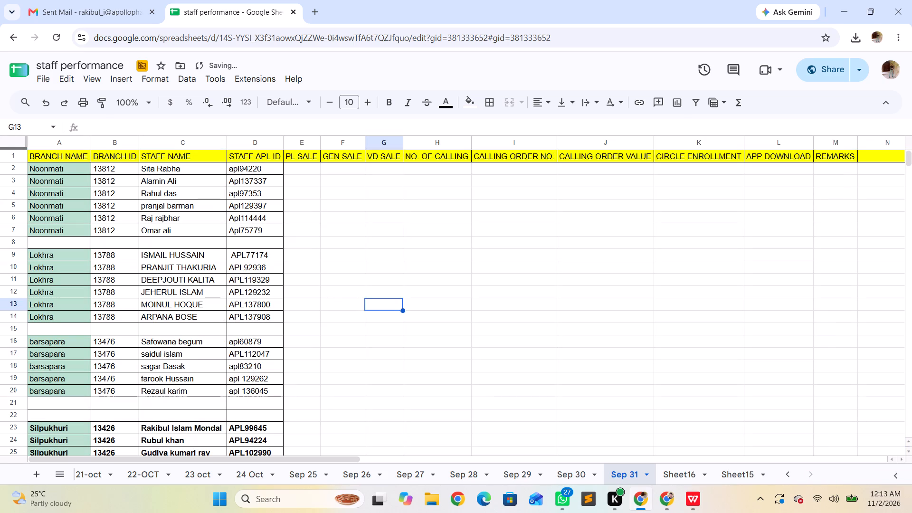
{"action": "left_click", "coordinate": [13, 141]}
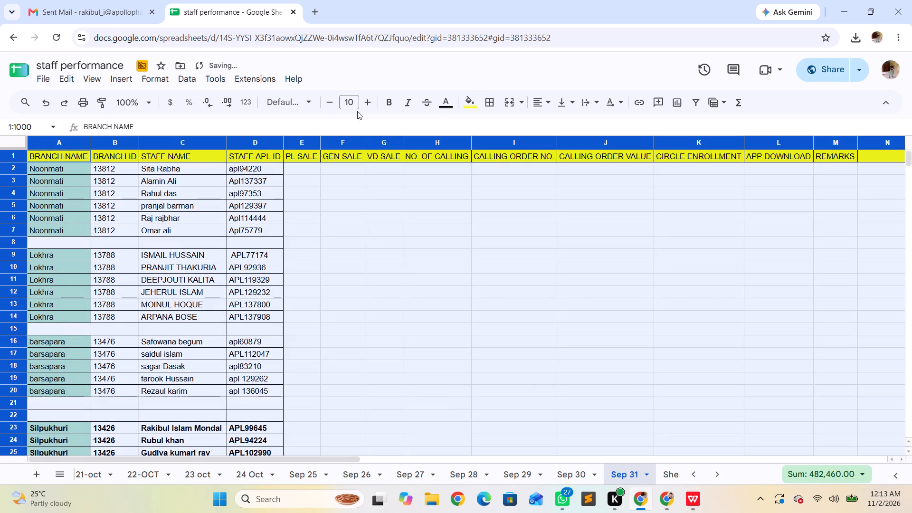
{"action": "left_click_drag", "start_coordinate": [489, 107], "coordinate": [494, 133]}
{"action": "left_click", "coordinate": [494, 133]}
{"action": "left_click", "coordinate": [490, 319]}
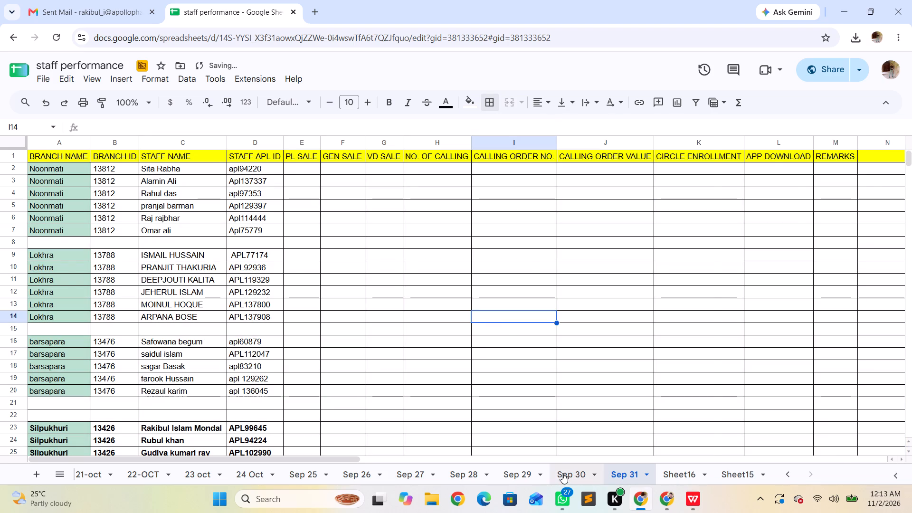
Review the staff entries on the Sep 30, Sep 29, Sep 28 and Sep 27 sheets, ending on Sep 28.
{"action": "left_click", "coordinate": [562, 474]}
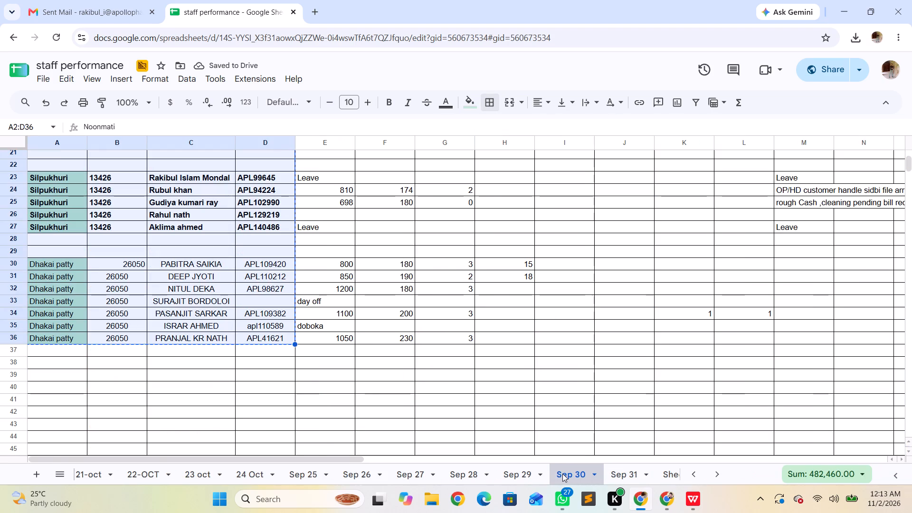
{"action": "left_click", "coordinate": [562, 474]}
{"action": "left_click", "coordinate": [551, 421]}
{"action": "scroll", "coordinate": [469, 354], "scroll_direction": "up", "scroll_amount": 2}
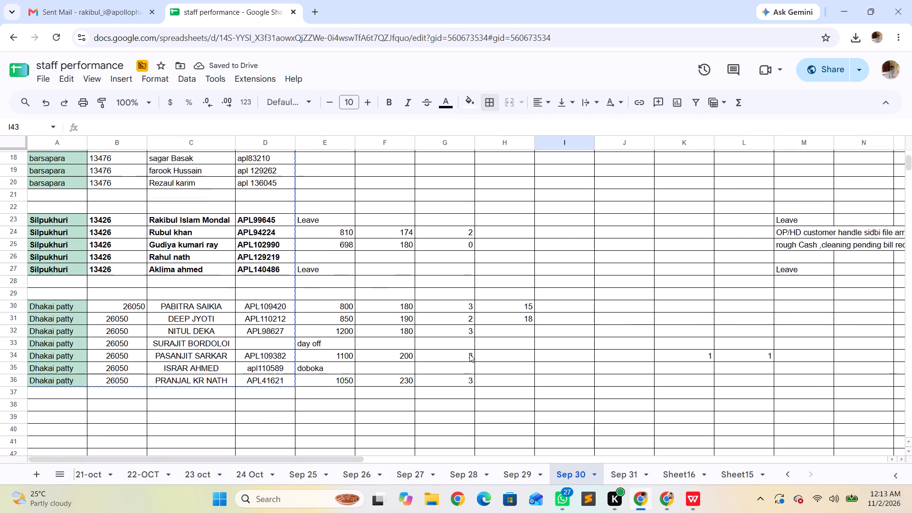
{"action": "scroll", "coordinate": [469, 354], "scroll_direction": "up", "scroll_amount": 4}
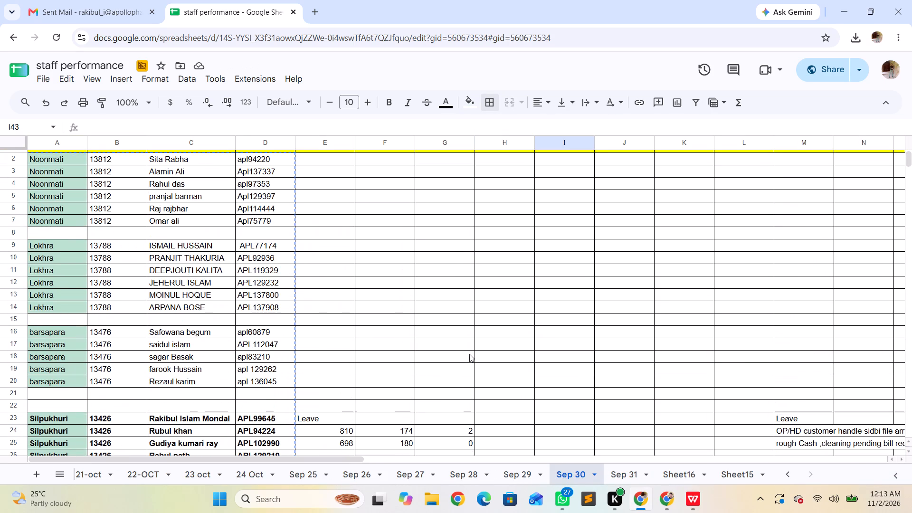
{"action": "left_click", "coordinate": [523, 470]}
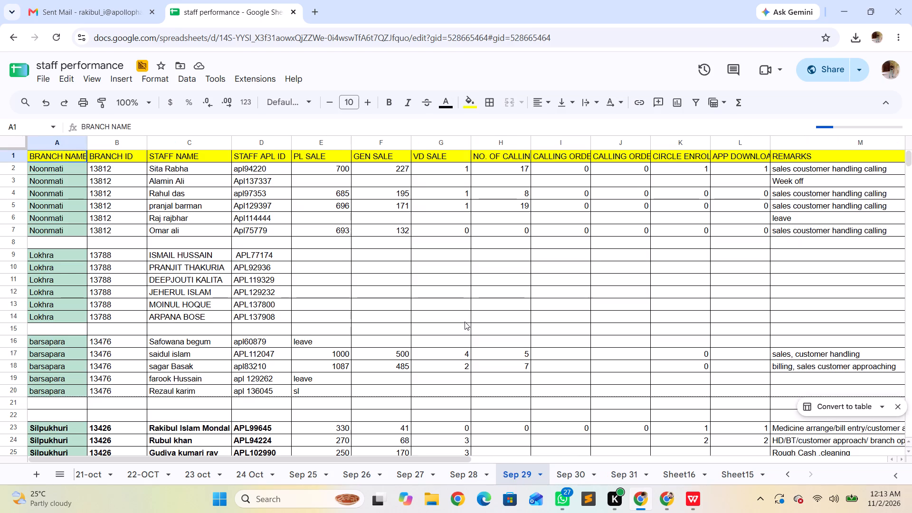
{"action": "scroll", "coordinate": [465, 322], "scroll_direction": "down", "scroll_amount": 4}
{"action": "scroll", "coordinate": [465, 322], "scroll_direction": "up", "scroll_amount": 2}
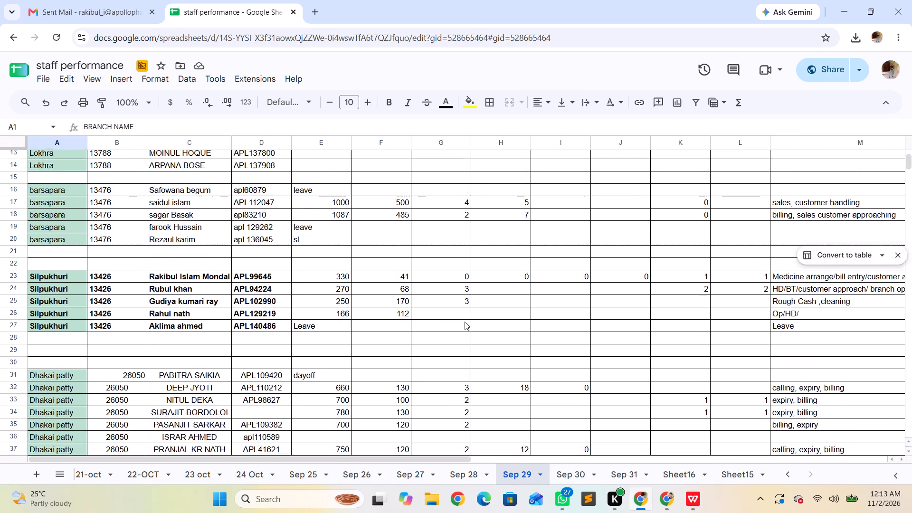
{"action": "scroll", "coordinate": [465, 322], "scroll_direction": "up", "scroll_amount": 4}
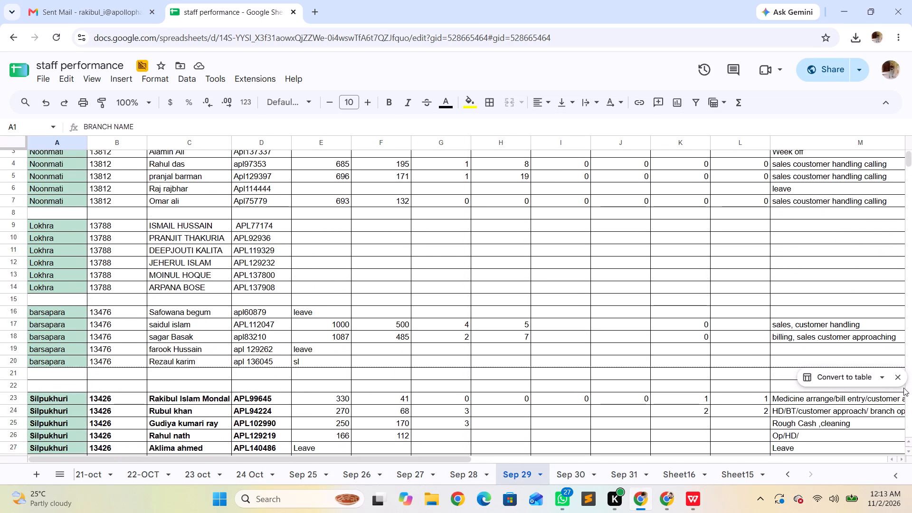
{"action": "left_click", "coordinate": [899, 383]}
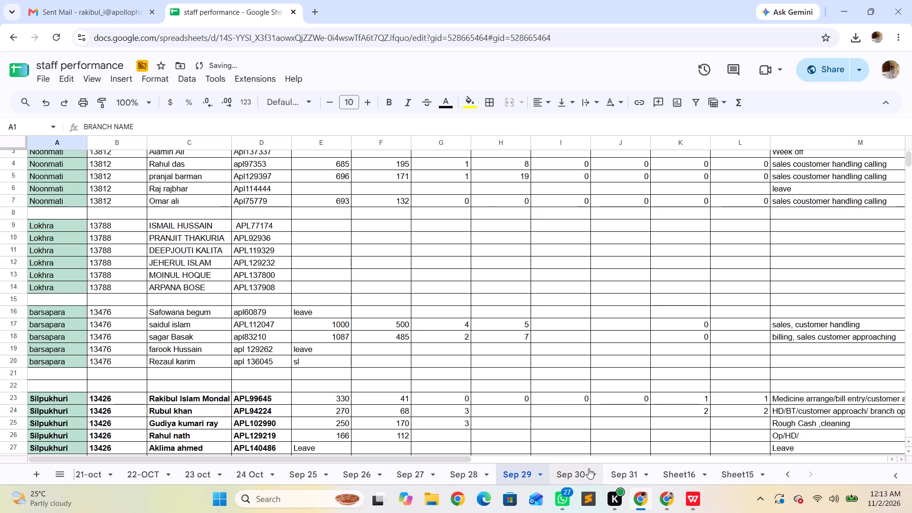
{"action": "left_click", "coordinate": [465, 481]}
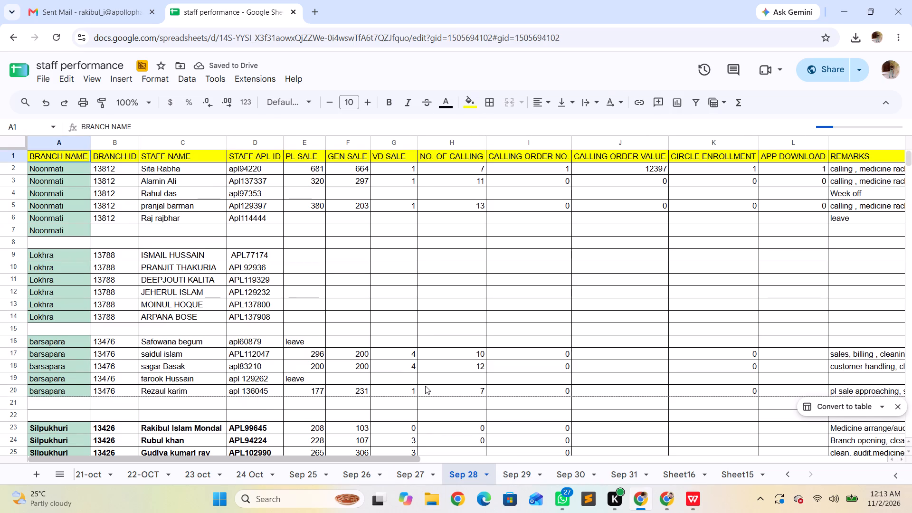
{"action": "scroll", "coordinate": [425, 386], "scroll_direction": "down", "scroll_amount": 5}
{"action": "scroll", "coordinate": [425, 386], "scroll_direction": "up", "scroll_amount": 5}
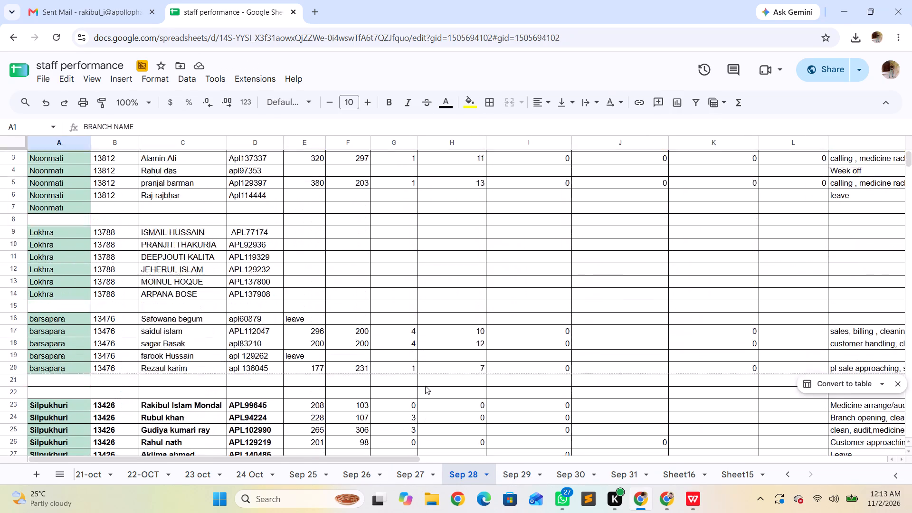
{"action": "left_click", "coordinate": [420, 469]}
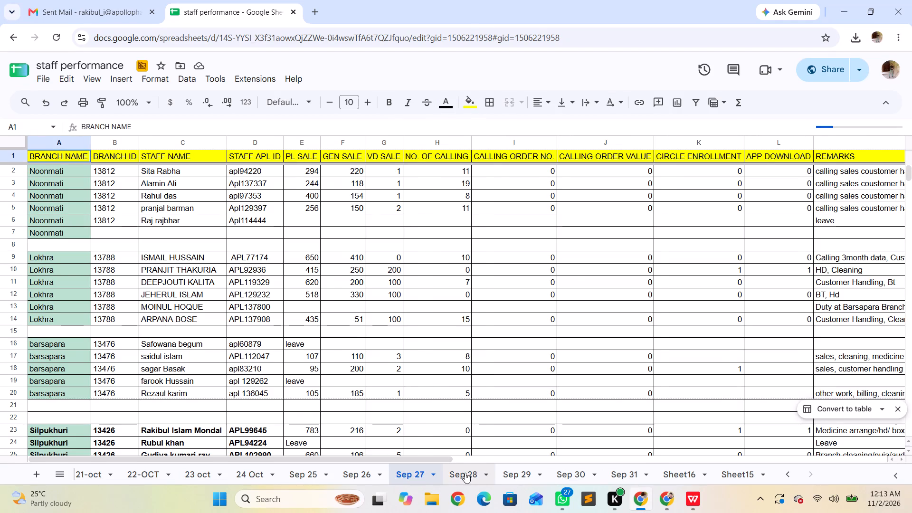
{"action": "left_click", "coordinate": [465, 473]}
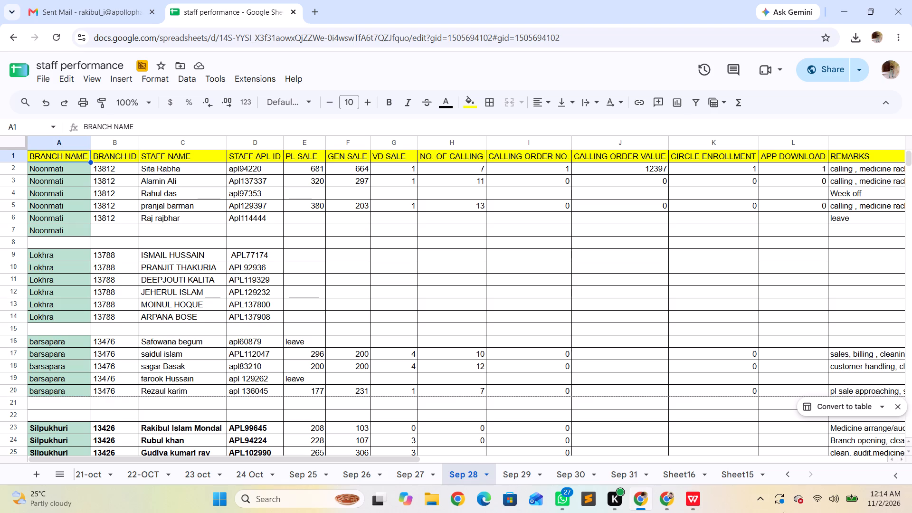
Check the October 2026 dates in the system calendar and return to the Sep 28 sheet.
{"action": "left_click", "coordinate": [881, 502]}
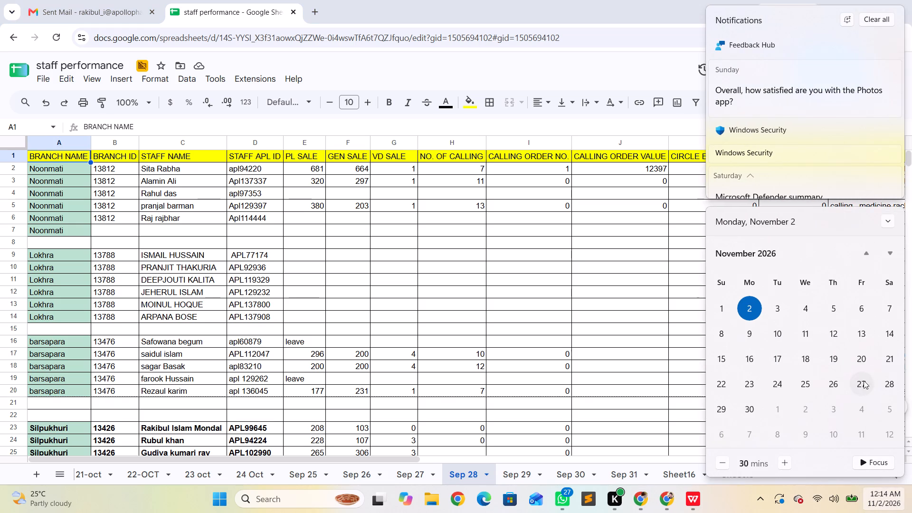
{"action": "left_click", "coordinate": [866, 258]}
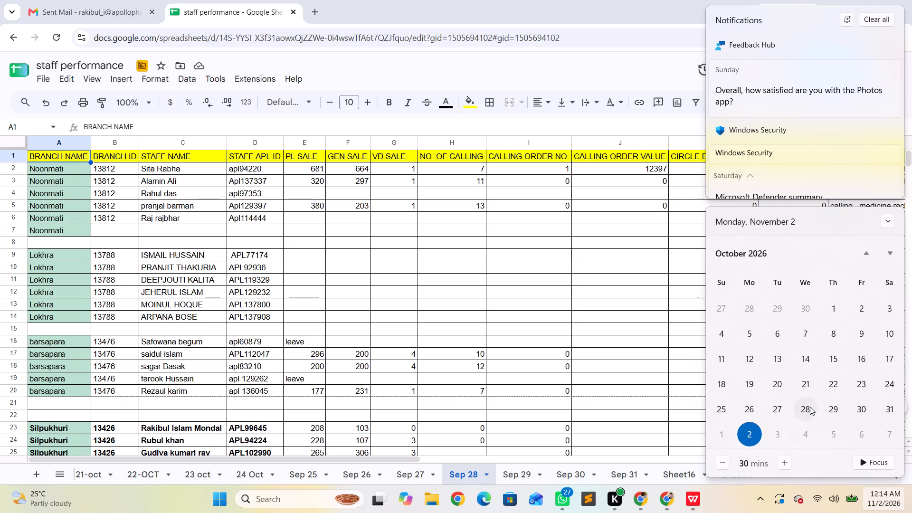
{"action": "left_click", "coordinate": [604, 226]}
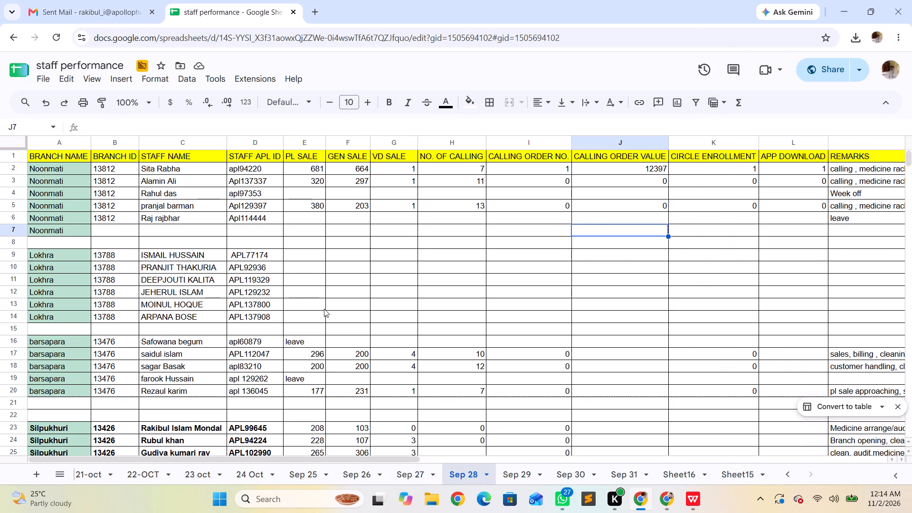
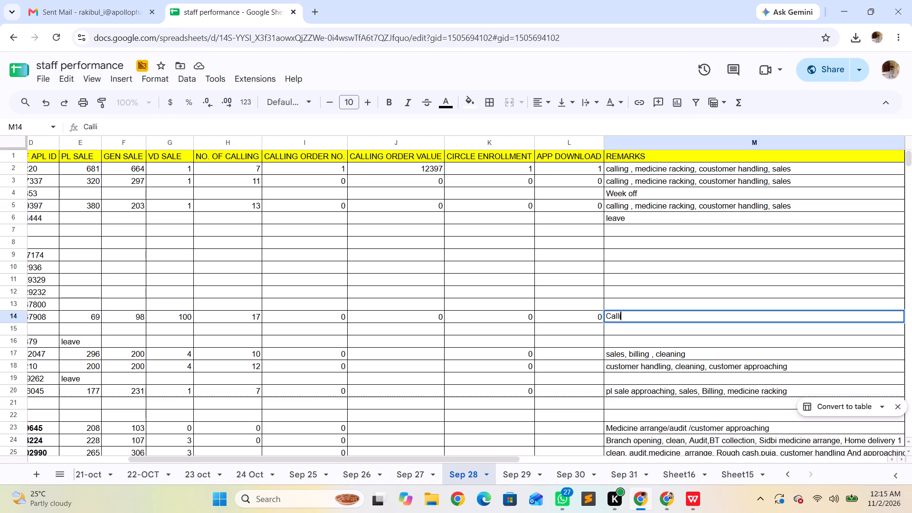
Complete the remark for the Lokhra staff member in row 14 as "Calling, Customer Handling".
{"action": "type", "text": "ng"}
{"action": "type", "text": ","}
{"action": "key", "text": "space"}
{"action": "type", "text": "Customer"}
{"action": "key", "text": "space"}
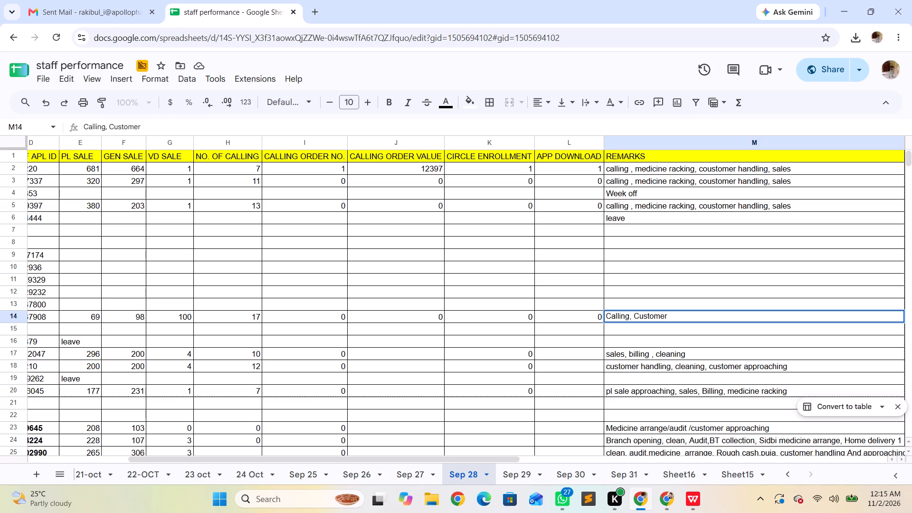
{"action": "type", "text": "Handling"}
{"action": "key", "text": "Right"}
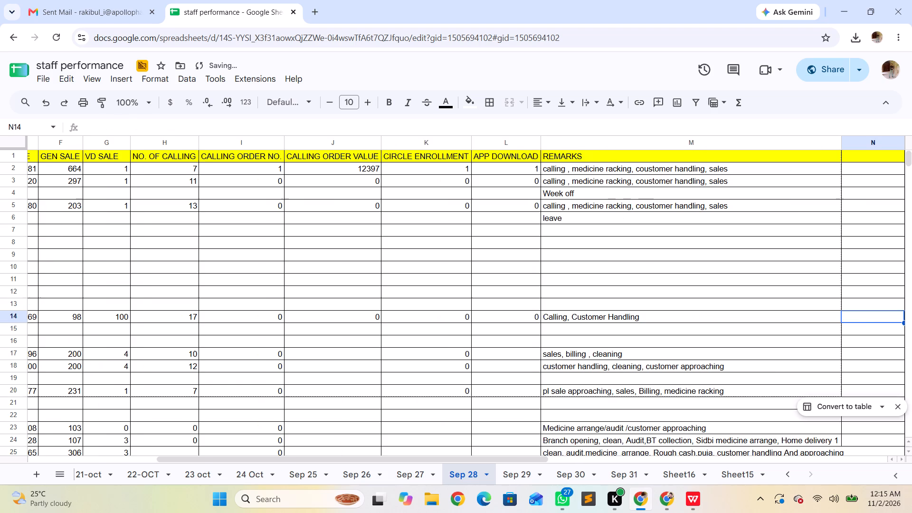
Look back along the row 14 entries from the remarks to the branch and staff details.
{"action": "key", "text": "Left"}
{"action": "key", "text": "Left"}
{"action": "key", "text": "Left"}
{"action": "key", "text": "Left"}
{"action": "key", "text": "Left"}
{"action": "key", "text": "Left"}
{"action": "key", "text": "Left"}
{"action": "key", "text": "Left"}
{"action": "key", "text": "Left"}
{"action": "key", "text": "Left"}
{"action": "key", "text": "Left"}
{"action": "key", "text": "Left"}
{"action": "key", "text": "Right"}
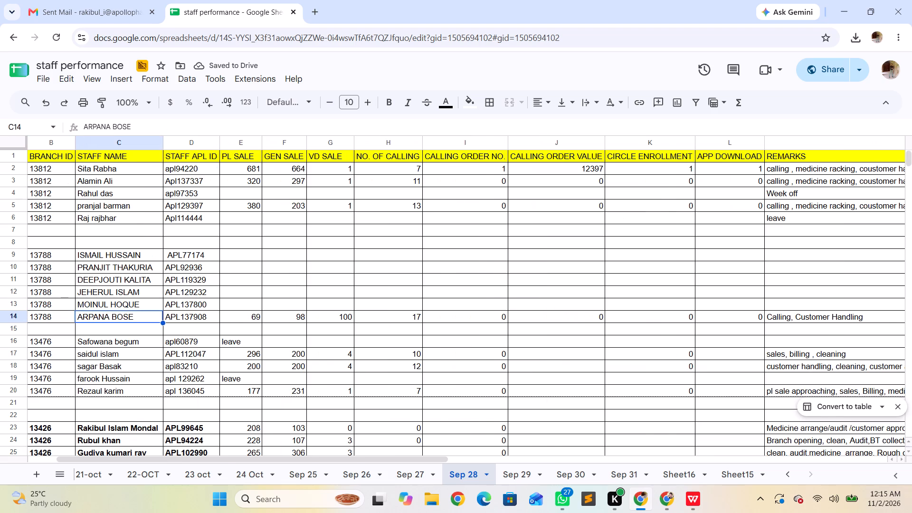
{"action": "key", "text": "Left"}
{"action": "key", "text": "Left"}
{"action": "key", "text": "Right"}
{"action": "key", "text": "Right"}
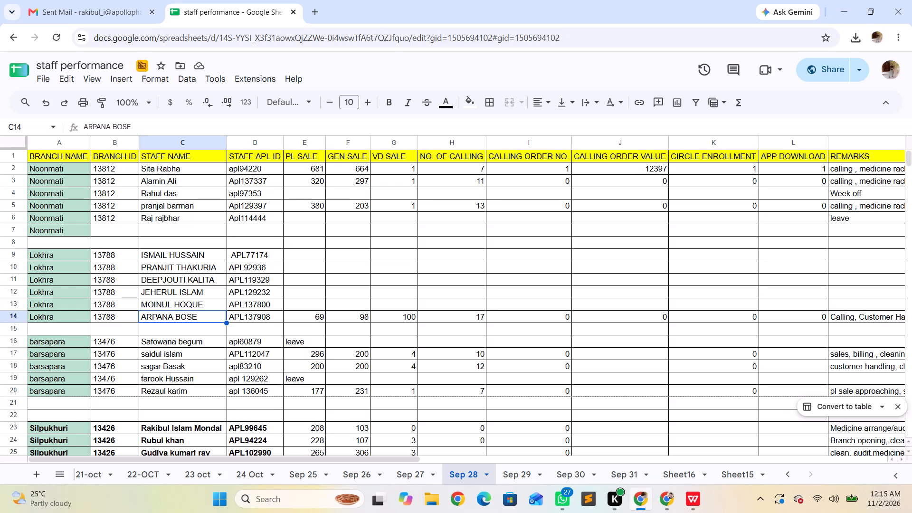
Check the November 2026 dates in the system calendar and return to the Sep 28 sheet.
{"action": "left_click", "coordinate": [876, 507]}
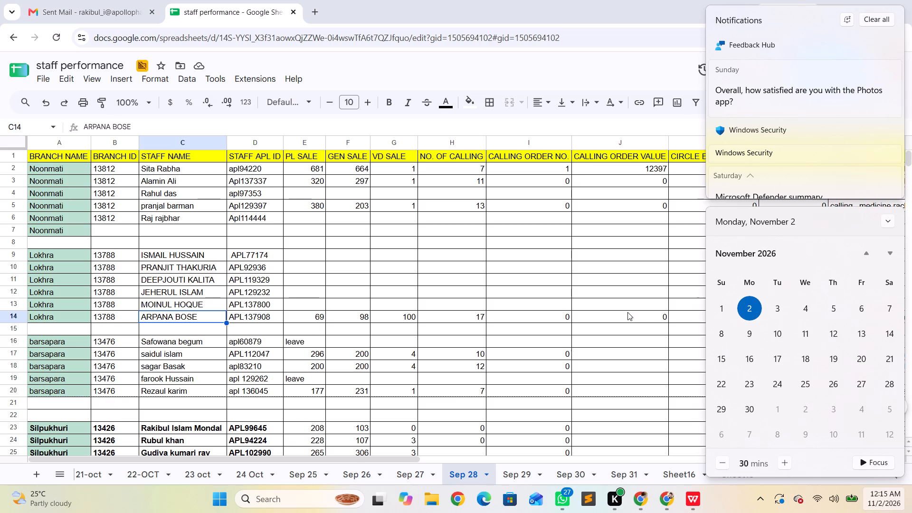
{"action": "left_click", "coordinate": [522, 294]}
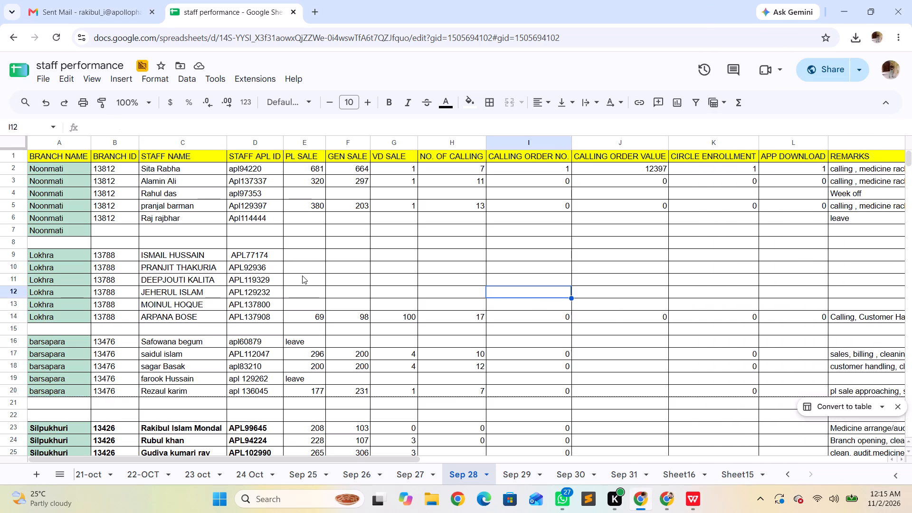
Enter "DayOff" as the PL SALE value for the Lokhra staff member in row 11.
{"action": "left_click", "coordinate": [302, 275]}
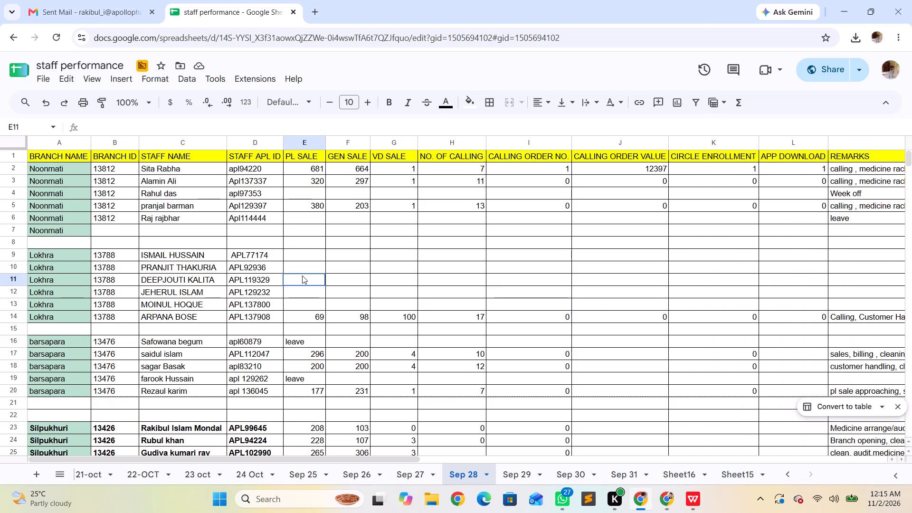
{"action": "key", "text": "shift+d"}
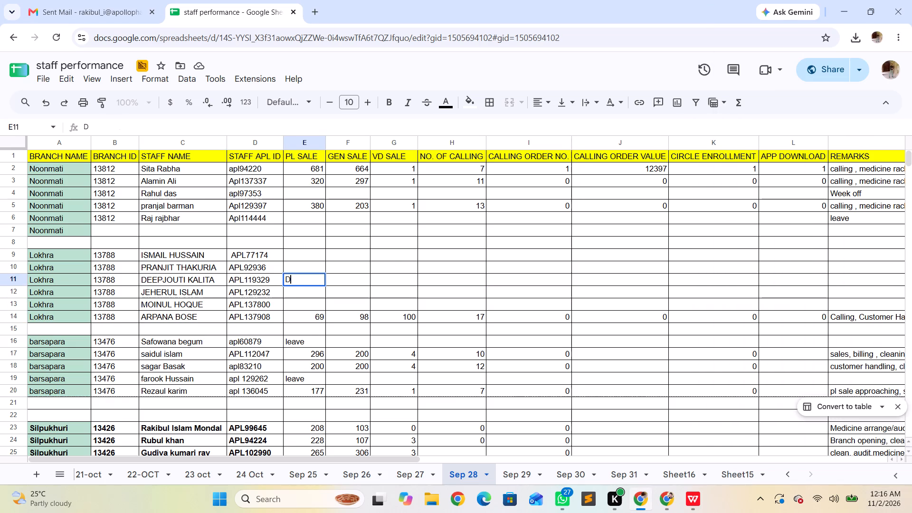
{"action": "type", "text": "ay"}
{"action": "type", "text": "Off"}
{"action": "left_click", "coordinate": [339, 287]}
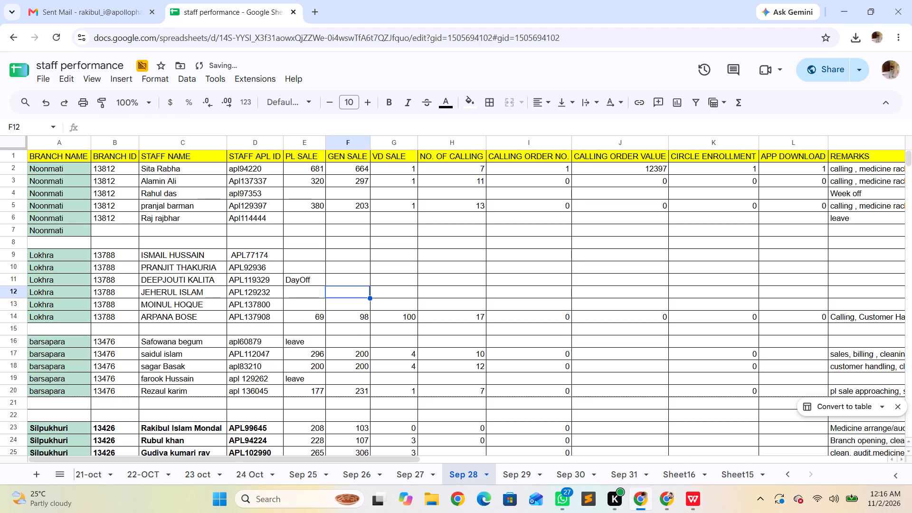
Enter a PL SALE of 550 for the Lokhra staff member in row 13.
{"action": "left_click", "coordinate": [307, 292]}
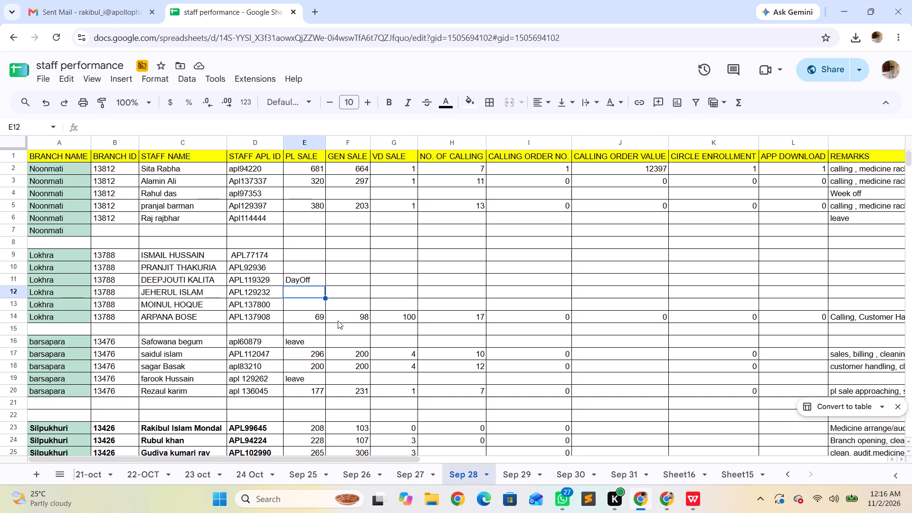
{"action": "key", "text": "Up"}
{"action": "key", "text": "Up"}
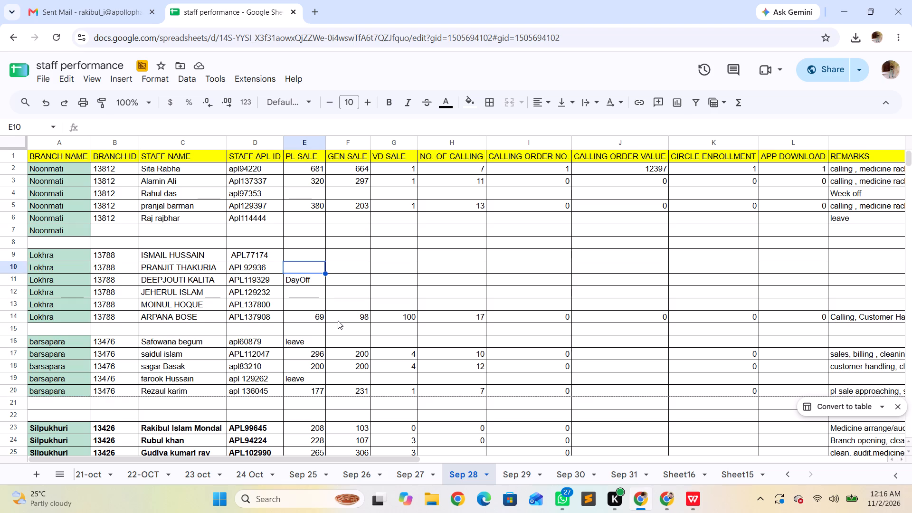
{"action": "key", "text": "Down"}
{"action": "key", "text": "Up"}
{"action": "key", "text": "Up"}
{"action": "key", "text": "Down"}
{"action": "key", "text": "Down"}
{"action": "key", "text": "Down"}
{"action": "key", "text": "Down"}
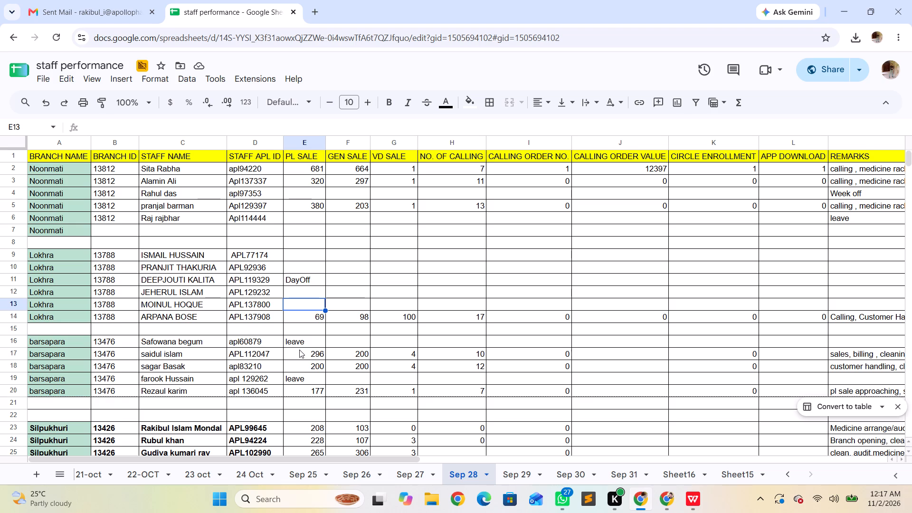
{"action": "type", "text": "550"}
{"action": "key", "text": "Right"}
{"action": "key", "text": "Right"}
{"action": "key", "text": "Left"}
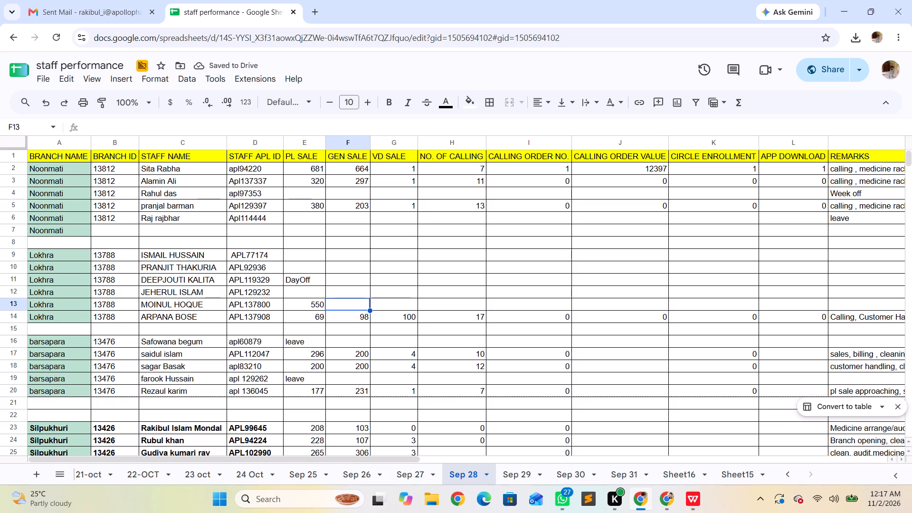
Change the GEN SALE value in row 14 to 38.
{"action": "key", "text": "Down"}
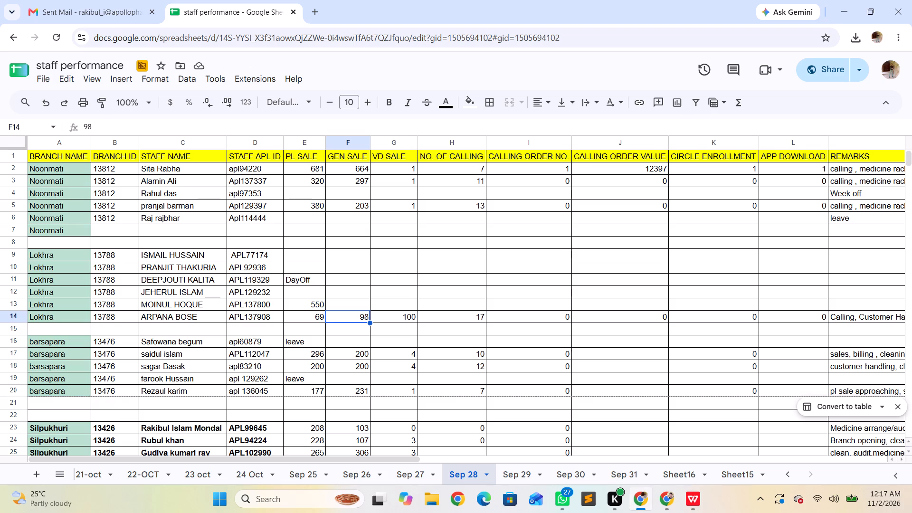
{"action": "type", "text": "38"}
{"action": "key", "text": "Right"}
Fill row 13 with GEN SALE 0, VD SALE 10 and NO. OF CALLING 5.
{"action": "key", "text": "Up"}
{"action": "key", "text": "Left"}
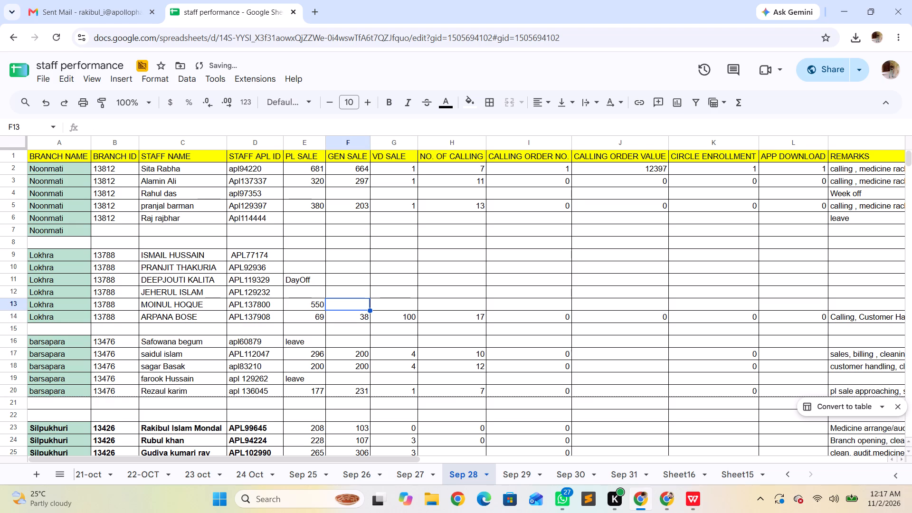
{"action": "key", "text": "0"}
{"action": "key", "text": "Right"}
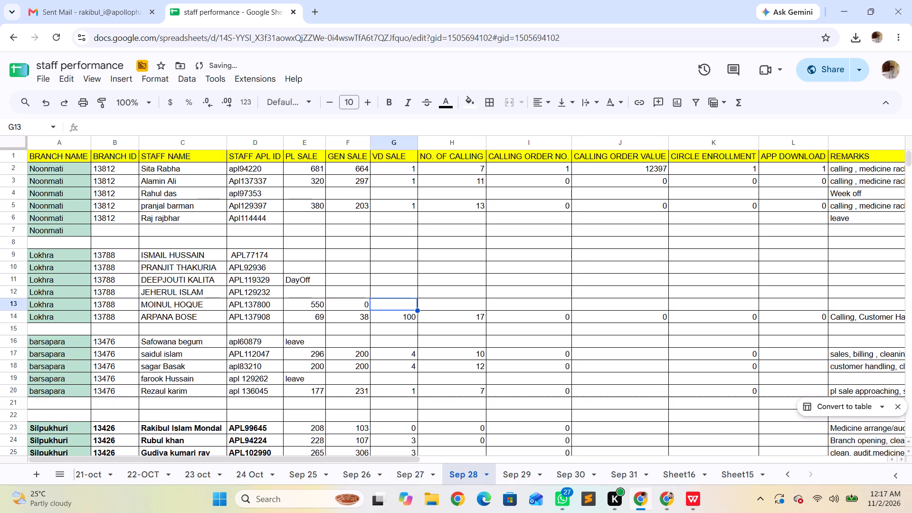
{"action": "type", "text": "10"}
{"action": "key", "text": "Right"}
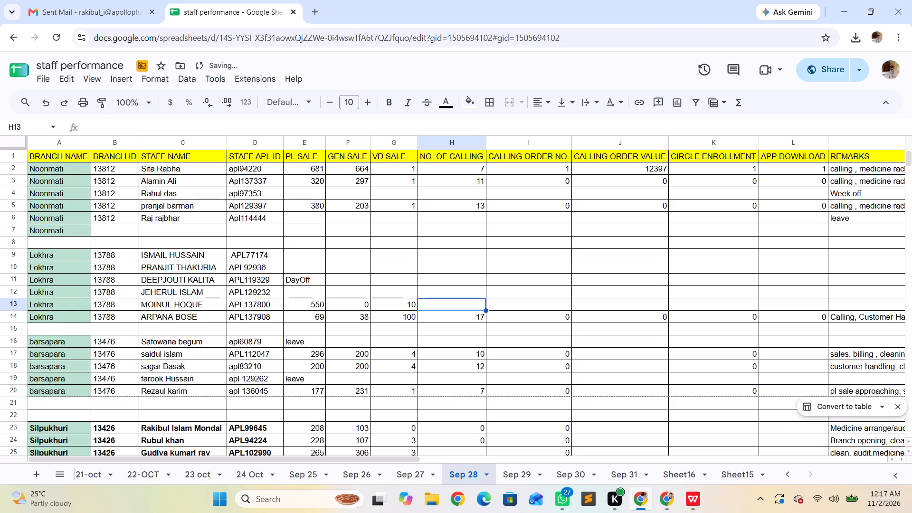
{"action": "type", "text": "12"}
{"action": "key", "text": "Right"}
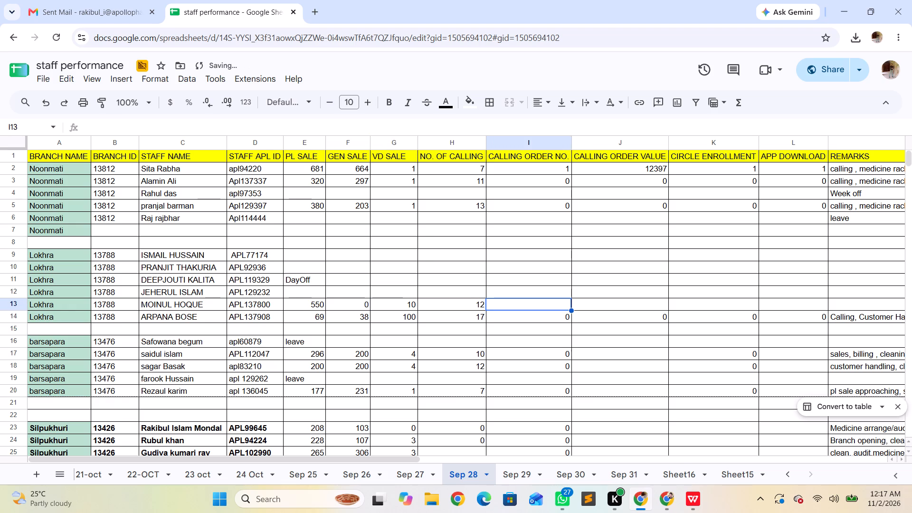
{"action": "key", "text": "Left"}
{"action": "key", "text": "5"}
{"action": "key", "text": "Right"}
Enter 0 for calling order number, calling order value, circle enrollment and app download in row 13.
{"action": "key", "text": "0"}
{"action": "key", "text": "Right"}
{"action": "key", "text": "0"}
{"action": "key", "text": "Right"}
{"action": "key", "text": "0"}
{"action": "key", "text": "Right"}
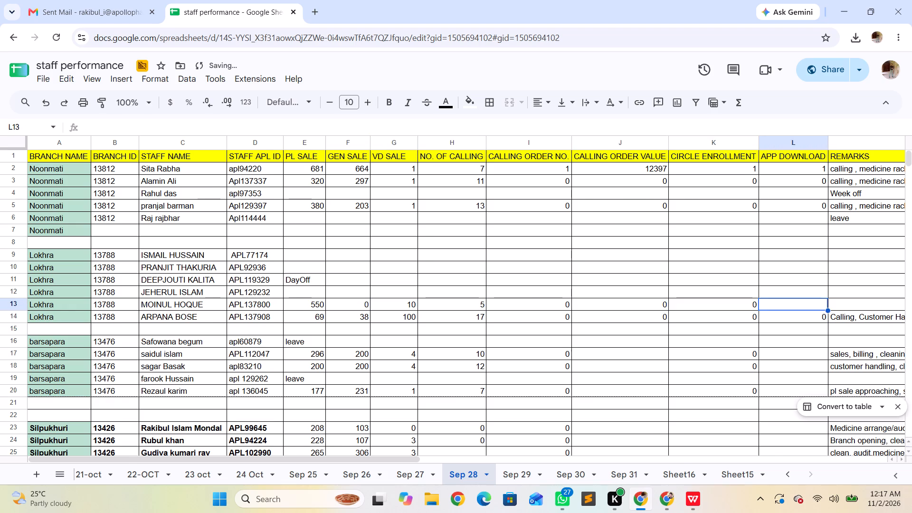
{"action": "key", "text": "0"}
{"action": "key", "text": "Right"}
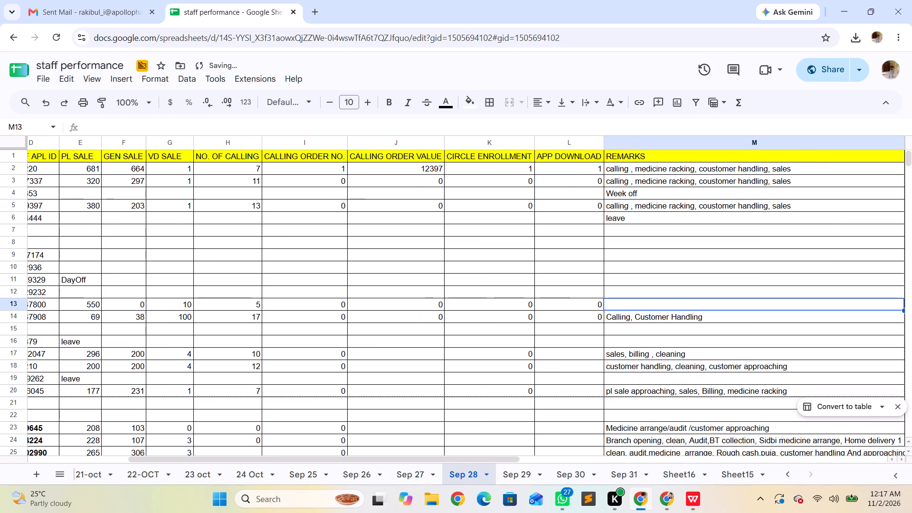
Enter the remark "BT & HD" for the Lokhra staff member in row 13.
{"action": "type", "text": "BT"}
{"action": "key", "text": "space"}
{"action": "type", "text": "&"}
{"action": "key", "text": "space"}
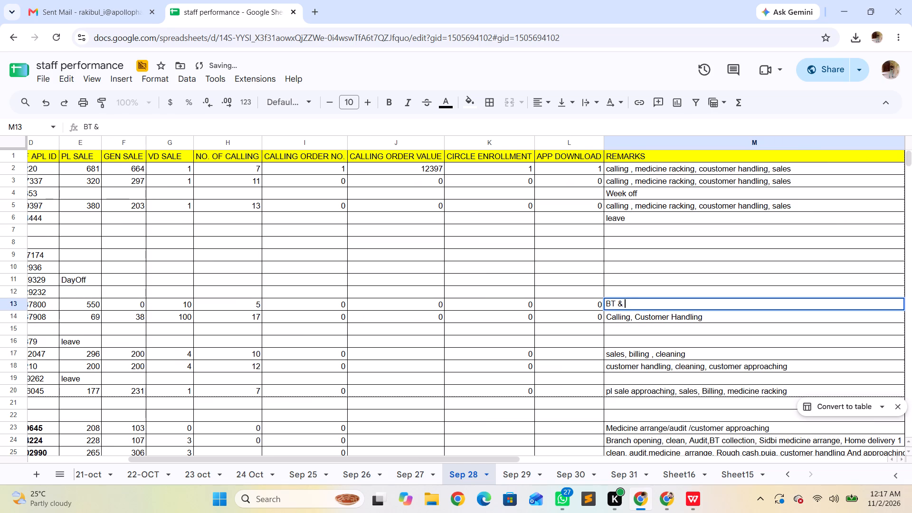
{"action": "type", "text": "HF"}
{"action": "key", "text": "BackSpace"}
{"action": "key", "text": "shift+d"}
{"action": "key", "text": "space"}
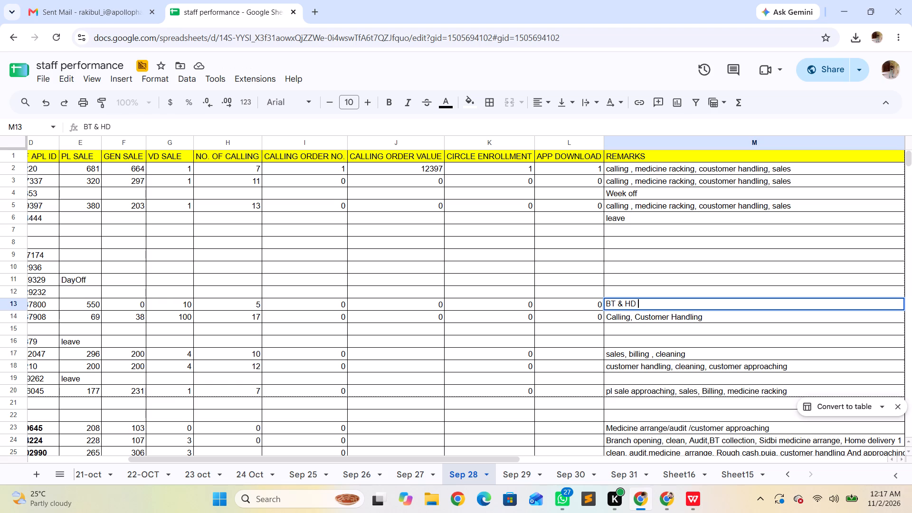
{"action": "key", "text": "Left"}
Enter PL SALE 600, GEN SALE 50 and VD SALE 0 for the Lokhra staff member in row 12.
{"action": "key", "text": "Left"}
{"action": "key", "text": "Left"}
{"action": "key", "text": "Left"}
{"action": "key", "text": "Left"}
{"action": "key", "text": "Left"}
{"action": "key", "text": "Left"}
{"action": "key", "text": "Left"}
{"action": "key", "text": "Left"}
{"action": "key", "text": "Left"}
{"action": "key", "text": "Left"}
{"action": "key", "text": "Left"}
{"action": "key", "text": "Left"}
{"action": "key", "text": "Right"}
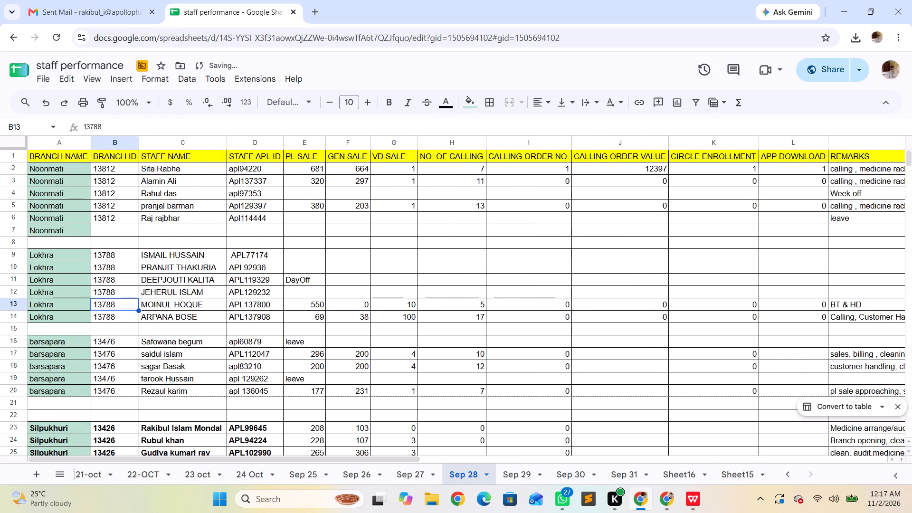
{"action": "key", "text": "Right"}
{"action": "key", "text": "Right"}
{"action": "key", "text": "Right"}
{"action": "key", "text": "Up"}
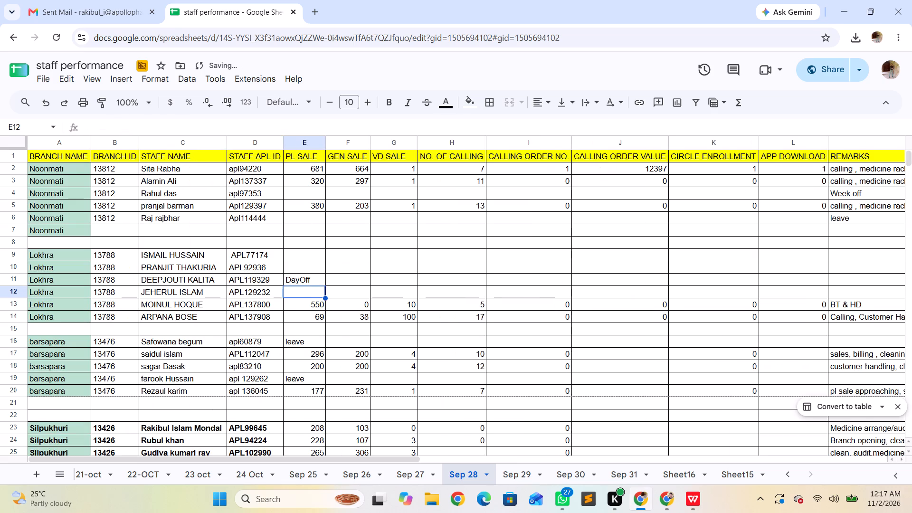
{"action": "type", "text": "600"}
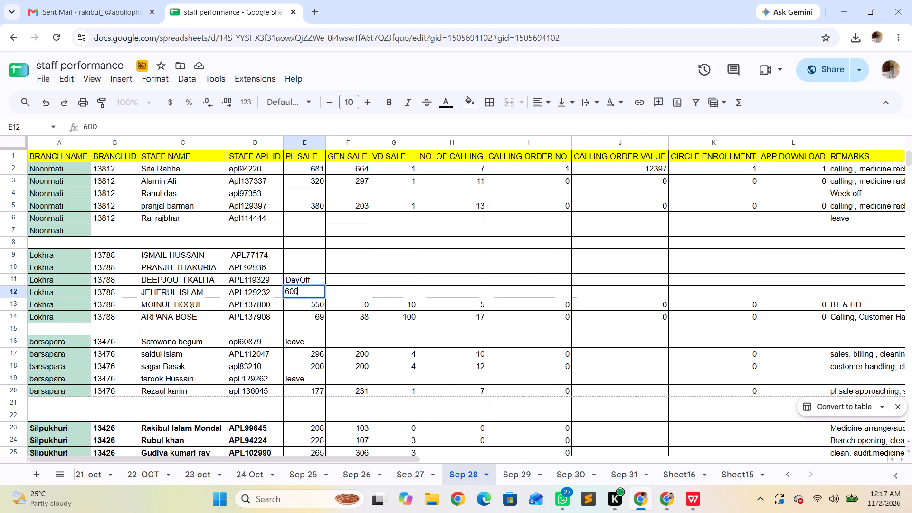
{"action": "key", "text": "Right"}
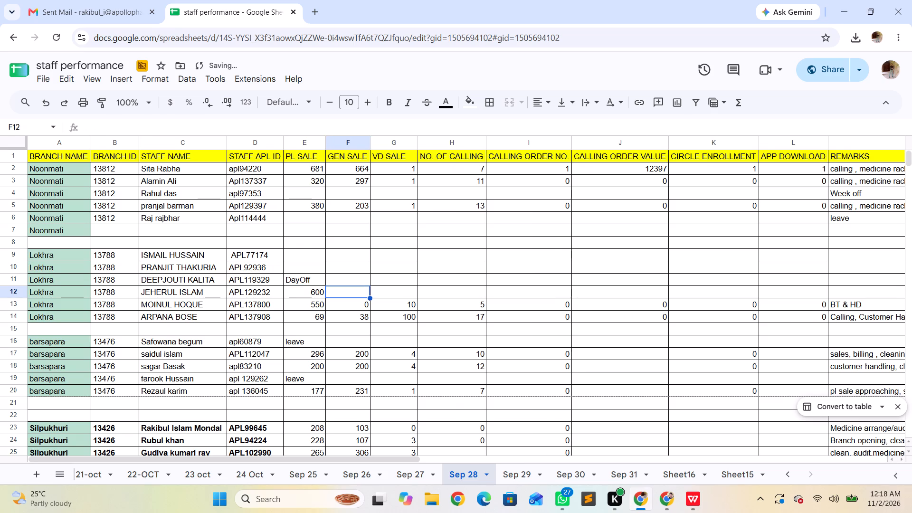
{"action": "type", "text": "50"}
{"action": "key", "text": "Right"}
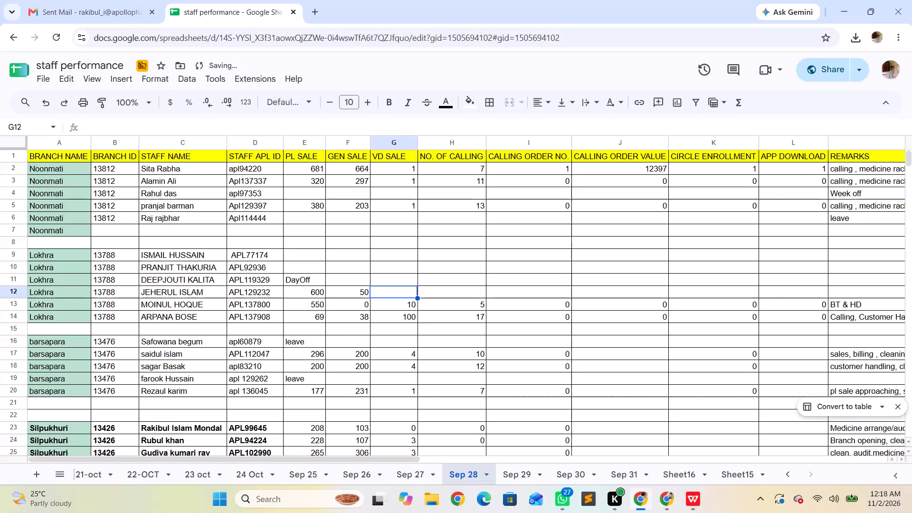
{"action": "key", "text": "0"}
{"action": "key", "text": "Right"}
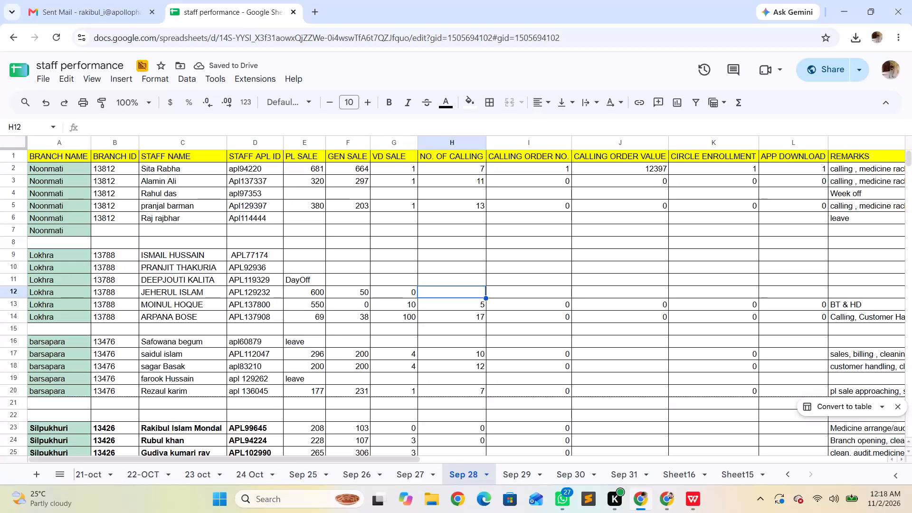
Fill row 12 with NO. OF CALLING 10 and 0 for calling order number, calling order value, circle enrollment and app download.
{"action": "type", "text": "10"}
{"action": "key", "text": "Right"}
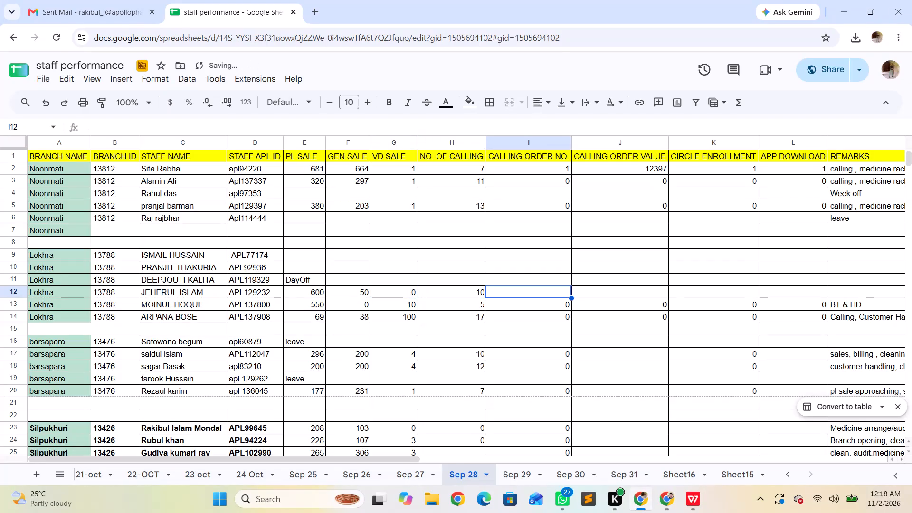
{"action": "key", "text": "0"}
{"action": "key", "text": "Right"}
{"action": "key", "text": "0"}
{"action": "key", "text": "Right"}
{"action": "key", "text": "0"}
{"action": "key", "text": "Right"}
{"action": "key", "text": "0"}
{"action": "key", "text": "Right"}
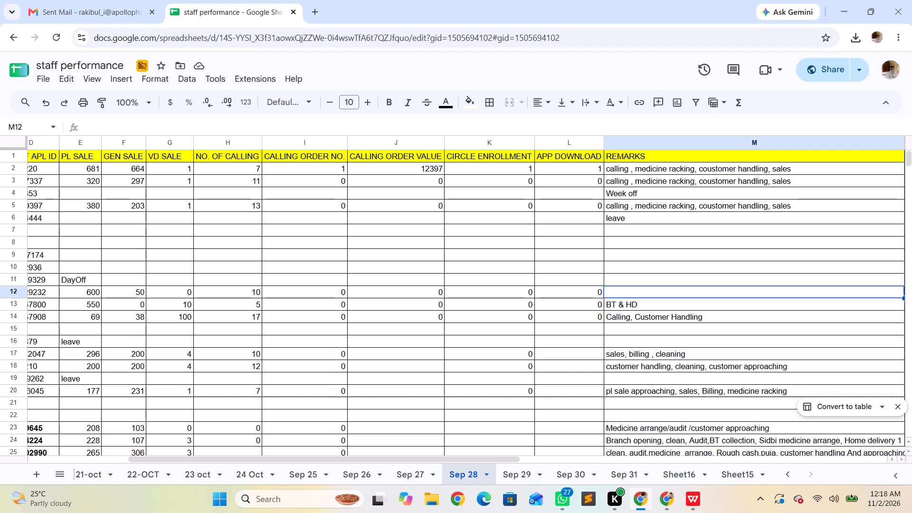
Enter the remark "Calling, Customer Handling, BT" for the Lokhra staff member in row 12.
{"action": "key", "text": "shift+c"}
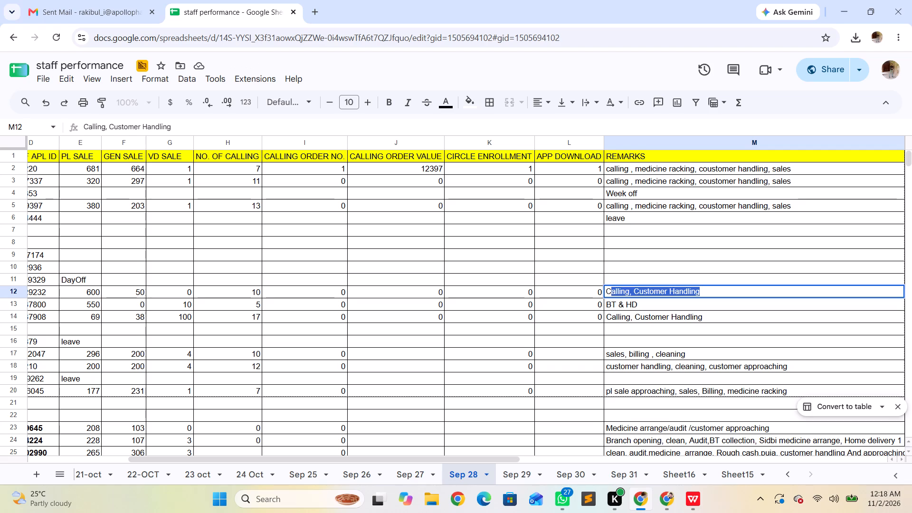
{"action": "key", "text": "Right"}
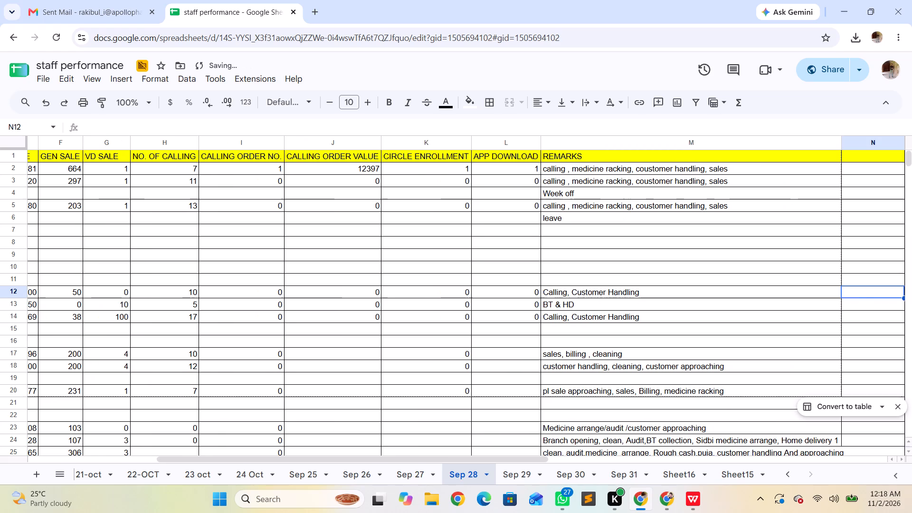
{"action": "key", "text": "Left"}
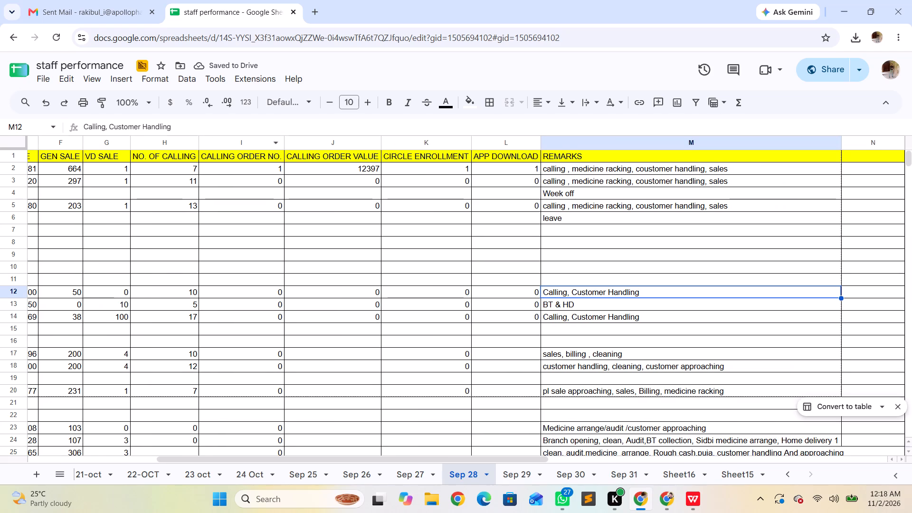
{"action": "left_click", "coordinate": [213, 132]}
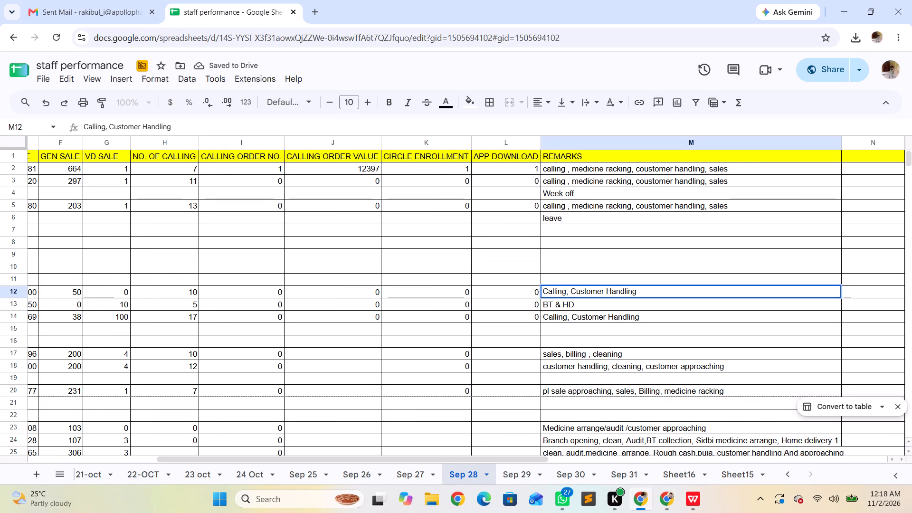
{"action": "key", "text": "comma"}
{"action": "key", "text": "space"}
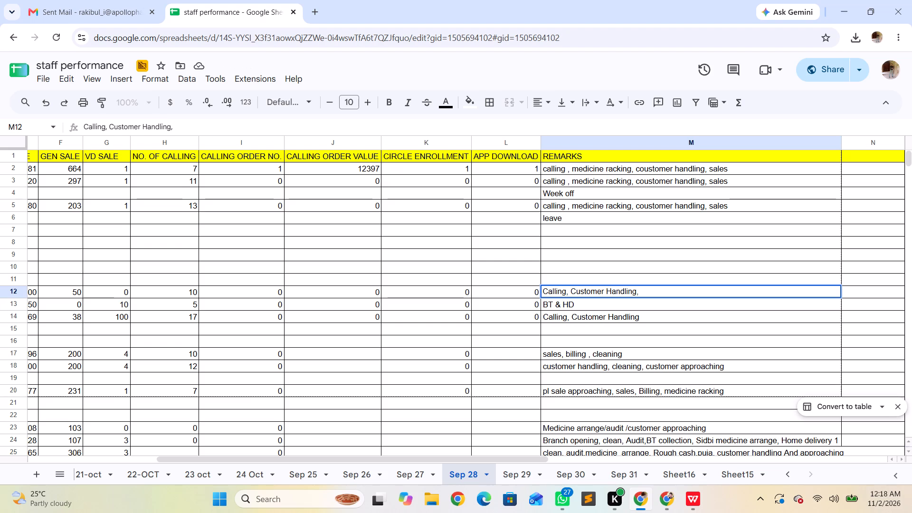
{"action": "type", "text": "BT"}
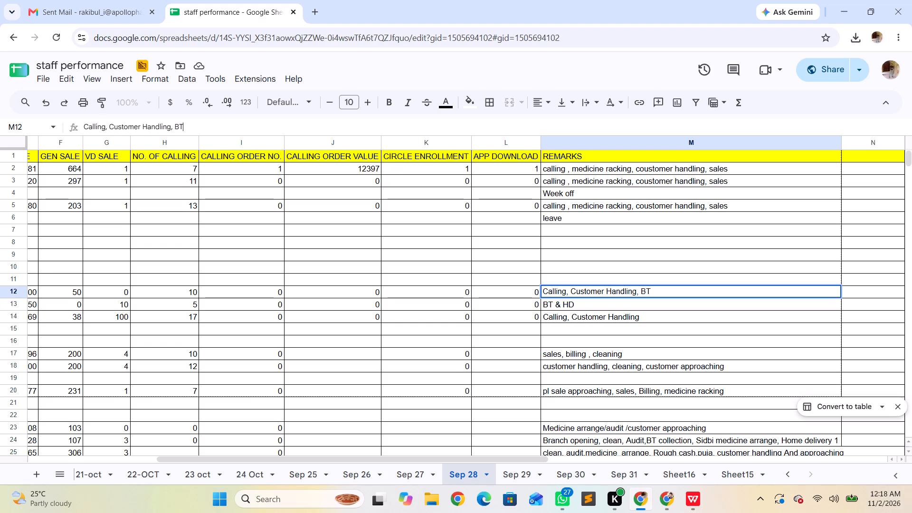
{"action": "key", "text": "Tab"}
Enter PL SALE 800, GEN SALE 30 and VD SALE 0 for the Lokhra staff member in row 10.
{"action": "scroll", "coordinate": [313, 281], "scroll_direction": "right", "scroll_amount": 7}
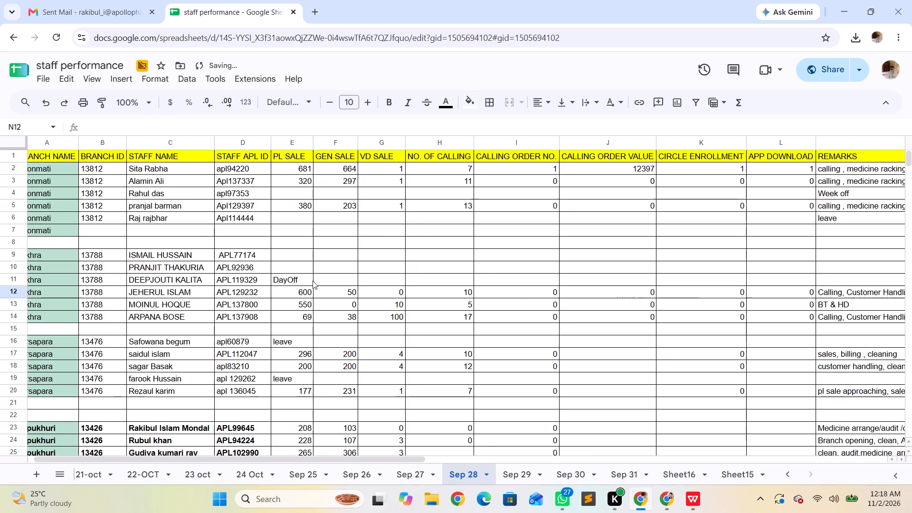
{"action": "left_click", "coordinate": [306, 263]}
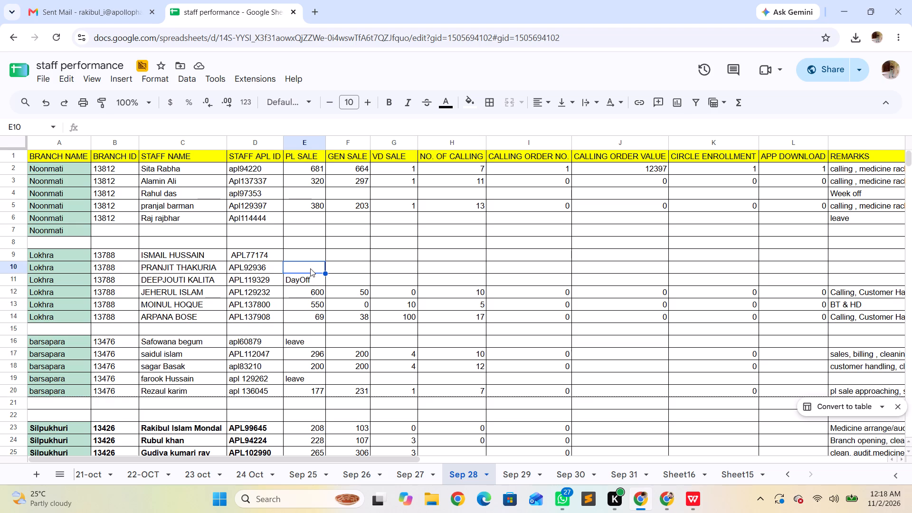
{"action": "type", "text": "800"}
{"action": "key", "text": "Right"}
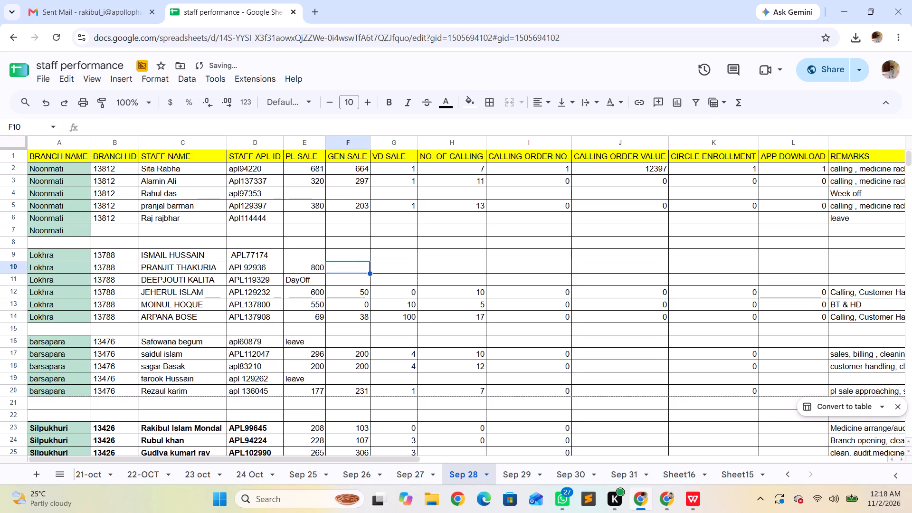
{"action": "type", "text": "30"}
{"action": "key", "text": "Right"}
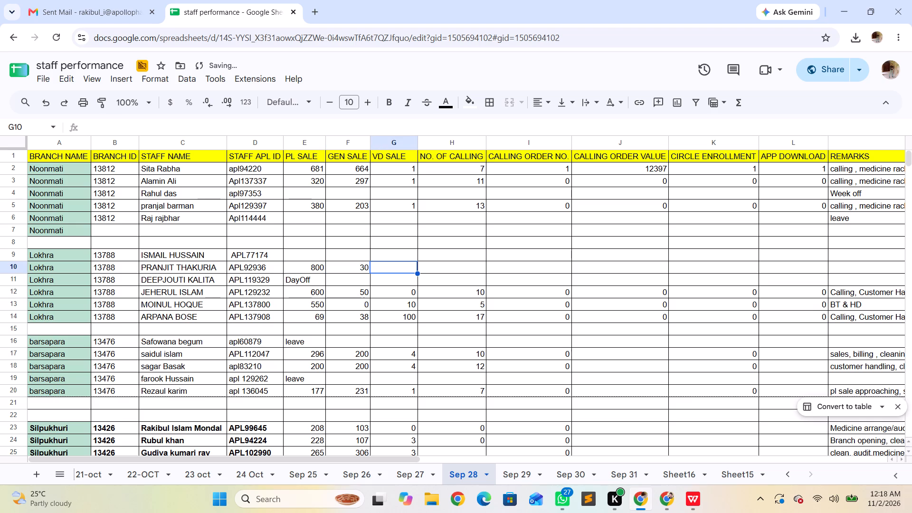
{"action": "key", "text": "0"}
{"action": "key", "text": "Right"}
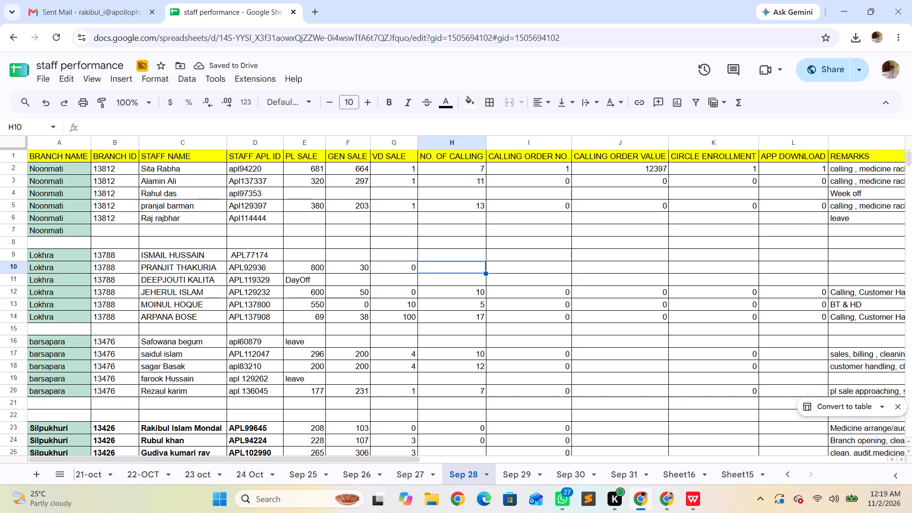
Fill row 10 with 0 for number of calling, calling order number and calling order value, and 1 for circle enrollment and app download.
{"action": "key", "text": "0"}
{"action": "key", "text": "Right"}
{"action": "key", "text": "0"}
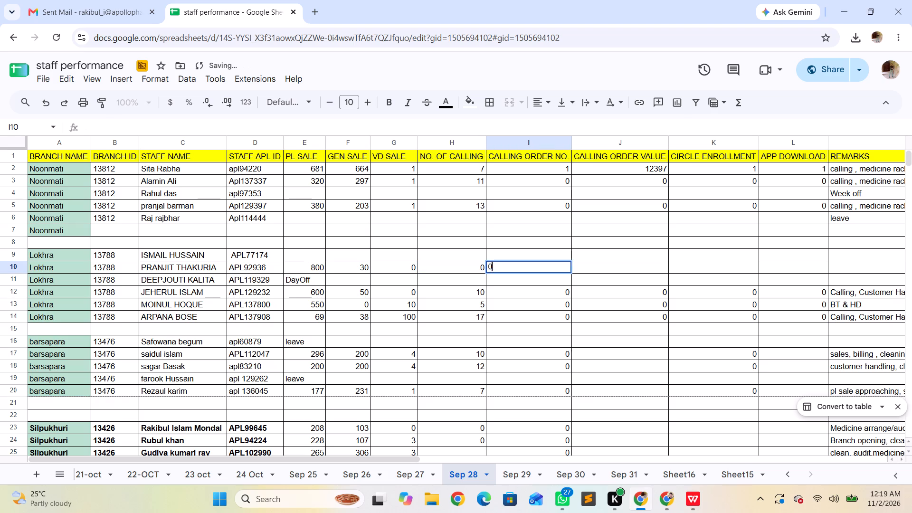
{"action": "key", "text": "Right"}
{"action": "key", "text": "0"}
{"action": "key", "text": "Right"}
{"action": "key", "text": "0"}
{"action": "key", "text": "Right"}
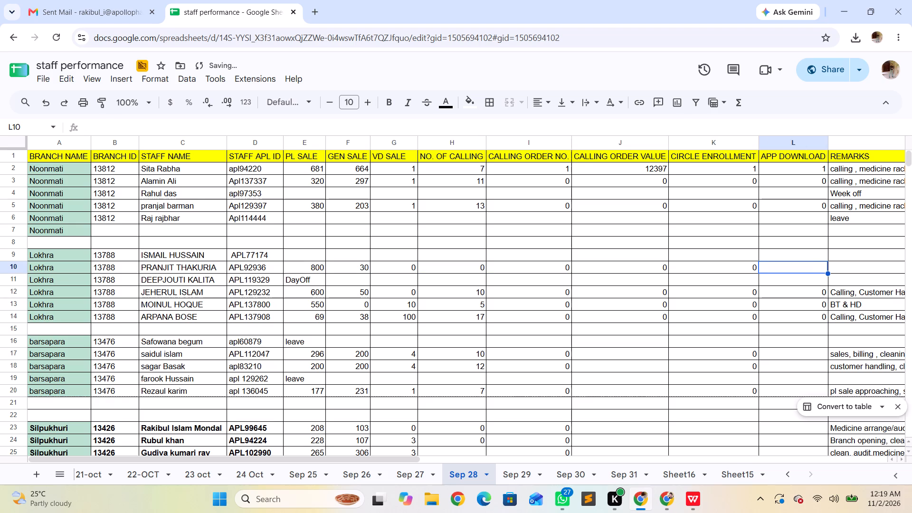
{"action": "key", "text": "Left"}
{"action": "key", "text": "1"}
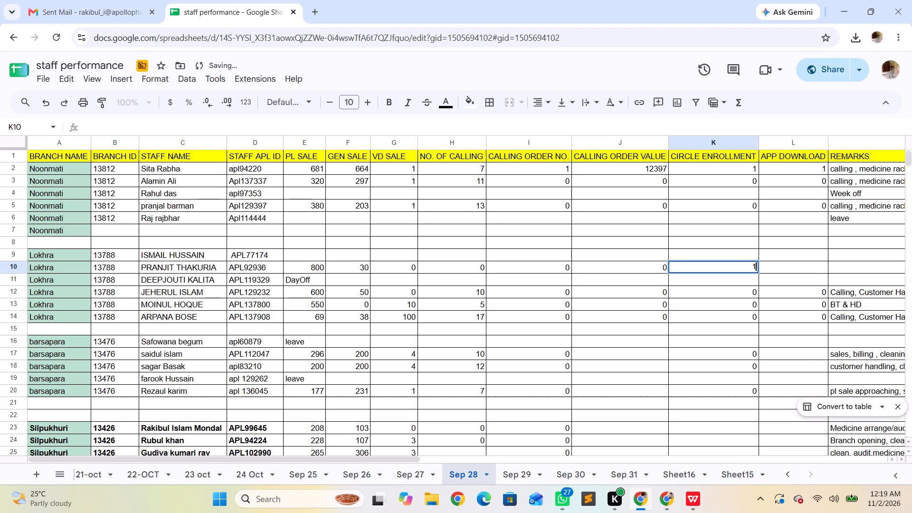
{"action": "key", "text": "Right"}
{"action": "key", "text": "1"}
{"action": "key", "text": "Right"}
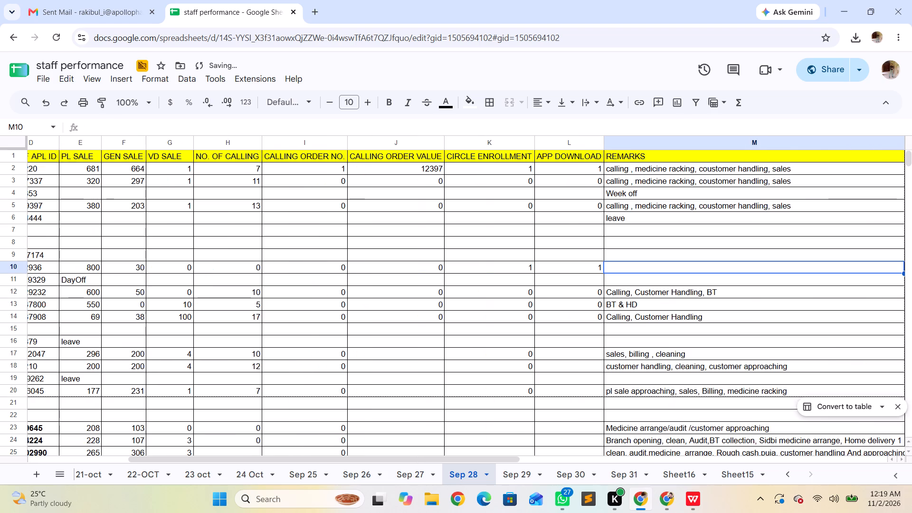
Enter the remark "Customer Handling, HD" for the Lokhra staff member in row 10.
{"action": "type", "text": "Cu"}
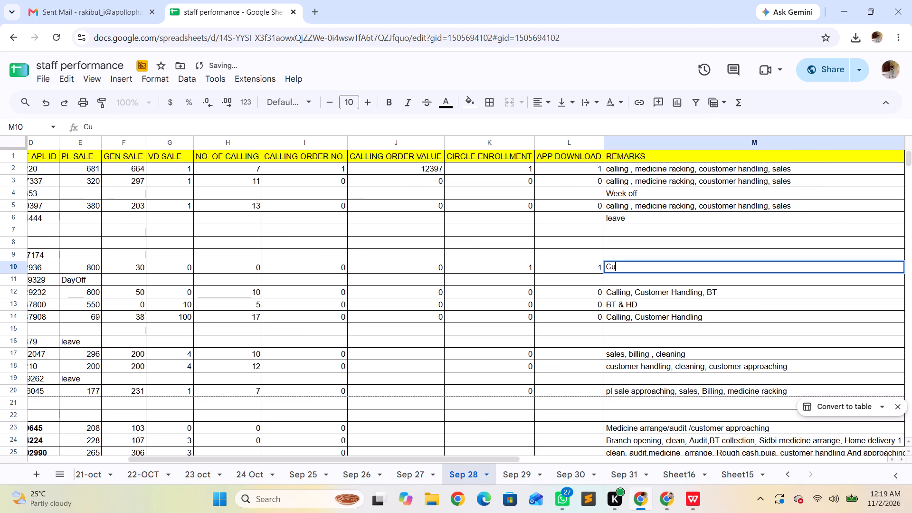
{"action": "type", "text": "stomer"}
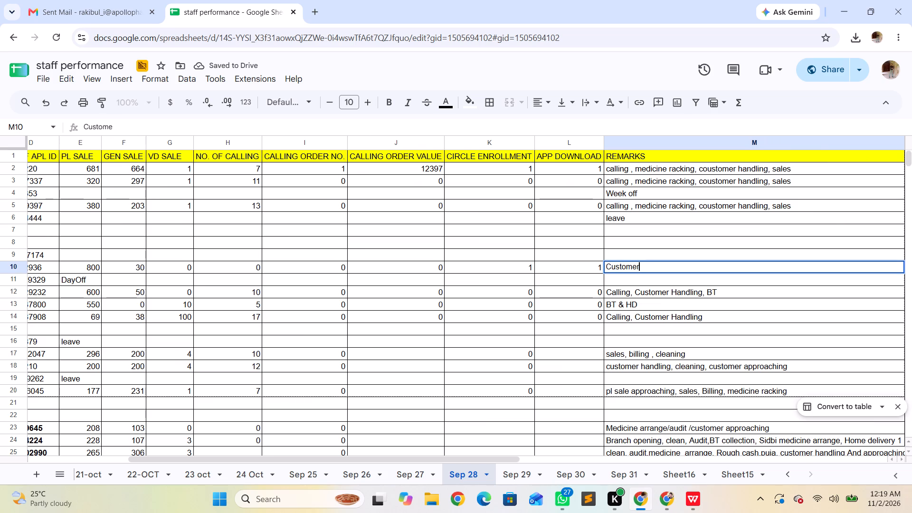
{"action": "key", "text": "space"}
{"action": "key", "text": "shift+g"}
{"action": "key", "text": "BackSpace"}
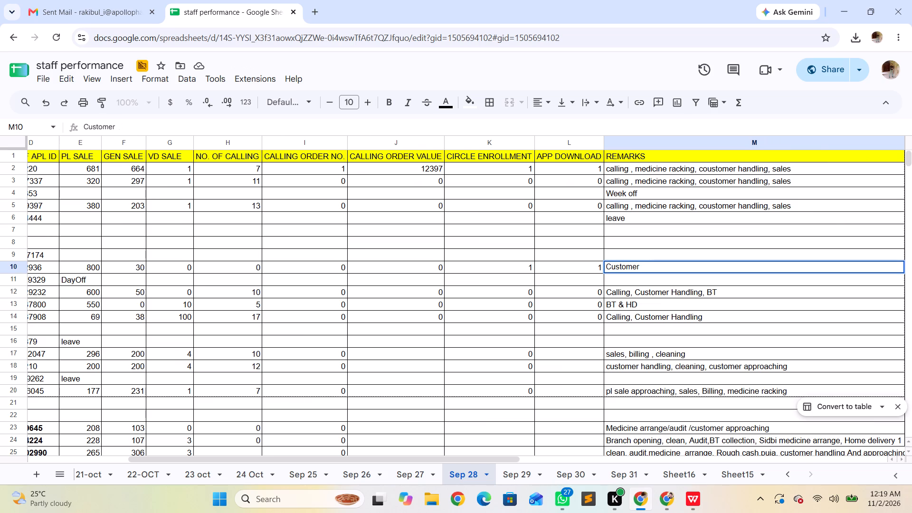
{"action": "type", "text": "Han"}
{"action": "type", "text": "dling,"}
{"action": "key", "text": "space"}
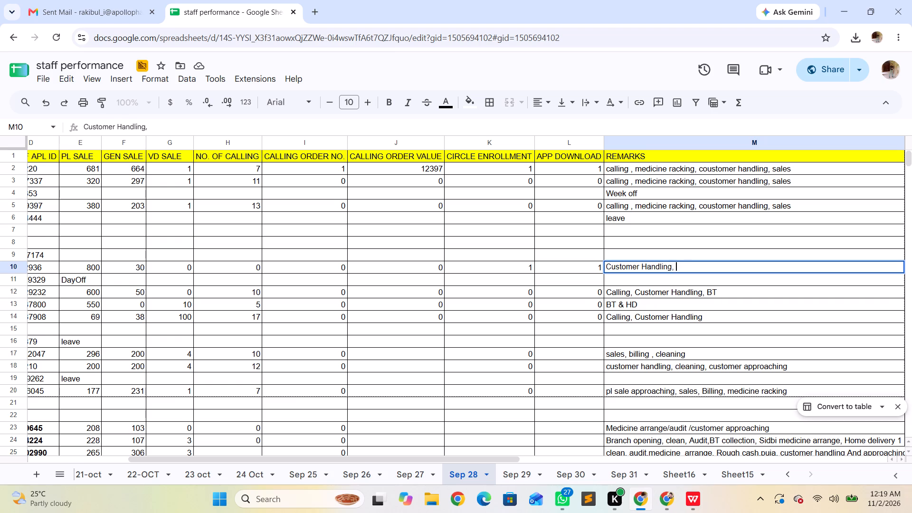
{"action": "type", "text": "HD"}
{"action": "key", "text": "space"}
{"action": "key", "text": "Left"}
Enter PL SALE 700, GEN SALE 53 and VD SALE 0 for the Lokhra staff member in row 9.
{"action": "key", "text": "Left"}
{"action": "key", "text": "Left"}
{"action": "key", "text": "Left"}
{"action": "key", "text": "Left"}
{"action": "key", "text": "Left"}
{"action": "key", "text": "Left"}
{"action": "key", "text": "Left"}
{"action": "key", "text": "Left"}
{"action": "key", "text": "Left"}
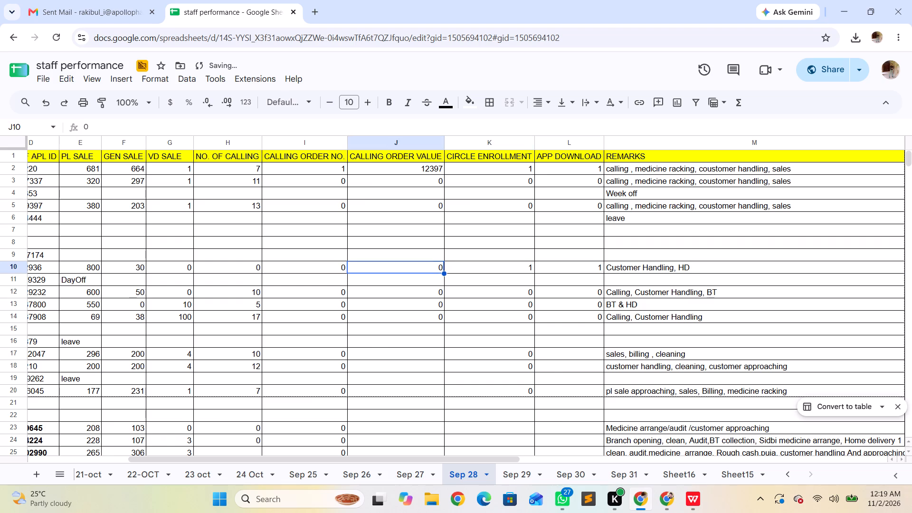
{"action": "key", "text": "Left"}
{"action": "key", "text": "Right"}
{"action": "key", "text": "Right"}
{"action": "key", "text": "Right"}
{"action": "key", "text": "Up"}
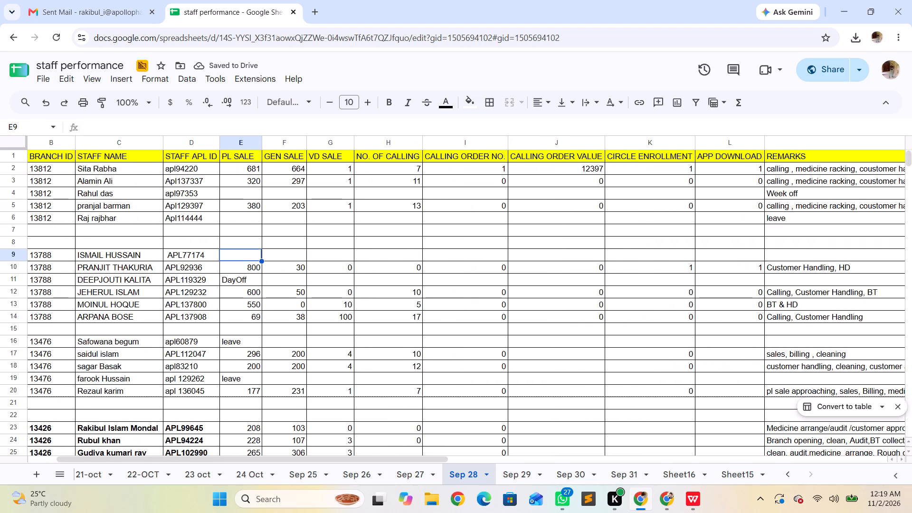
{"action": "type", "text": "700"}
{"action": "key", "text": "Right"}
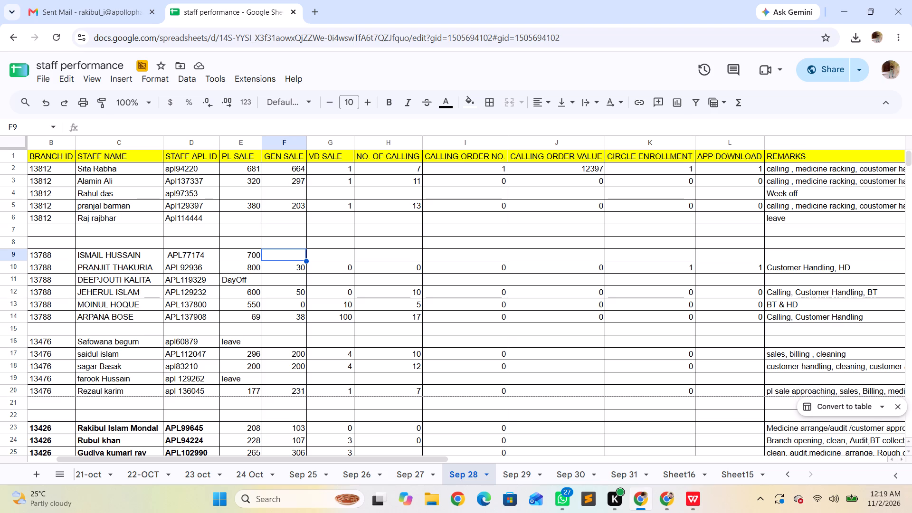
{"action": "type", "text": "53"}
{"action": "key", "text": "Right"}
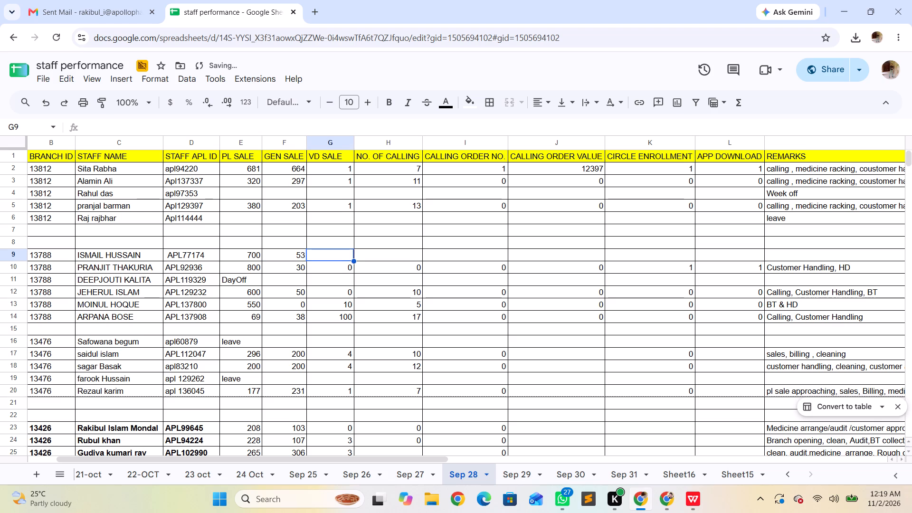
{"action": "key", "text": "0"}
{"action": "key", "text": "Right"}
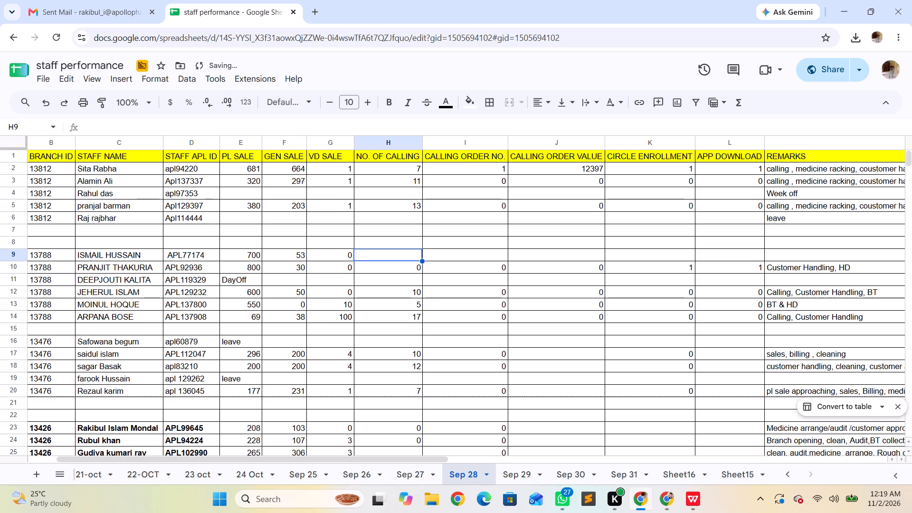
Fill row 9 with NO. OF CALLING 8 and 0 for calling order number, calling order value, circle enrollment and app download.
{"action": "key", "text": "8"}
{"action": "key", "text": "Right"}
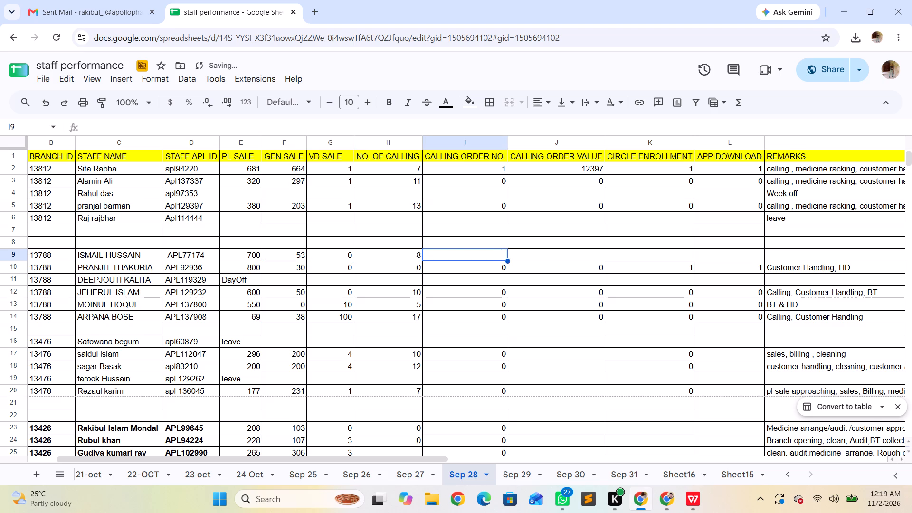
{"action": "key", "text": "0"}
{"action": "key", "text": "Right"}
{"action": "key", "text": "0"}
{"action": "key", "text": "Right"}
{"action": "key", "text": "0"}
{"action": "key", "text": "Right"}
{"action": "key", "text": "0"}
{"action": "key", "text": "Right"}
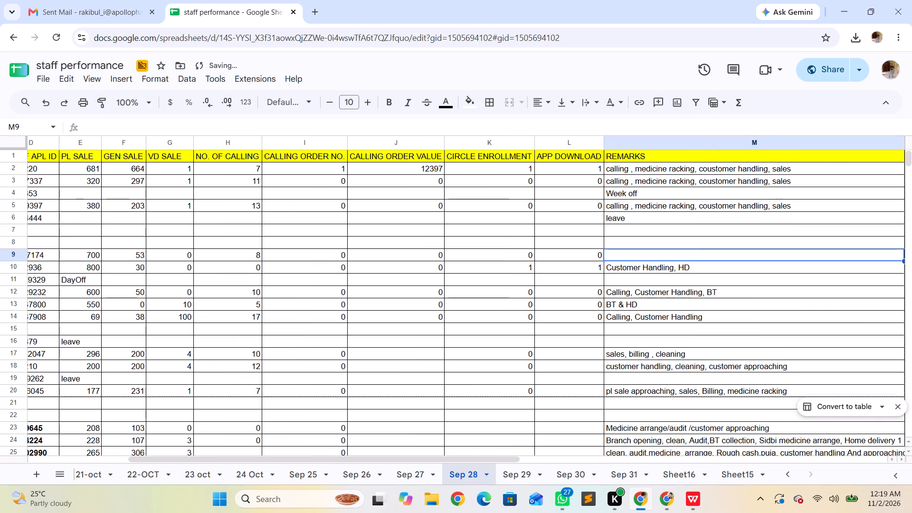
Enter the remark "Calling Inactive Customer" for the Lokhra staff member in row 9 and return to the row's first column.
{"action": "type", "text": "Calli"}
{"action": "type", "text": "ng"}
{"action": "key", "text": "space"}
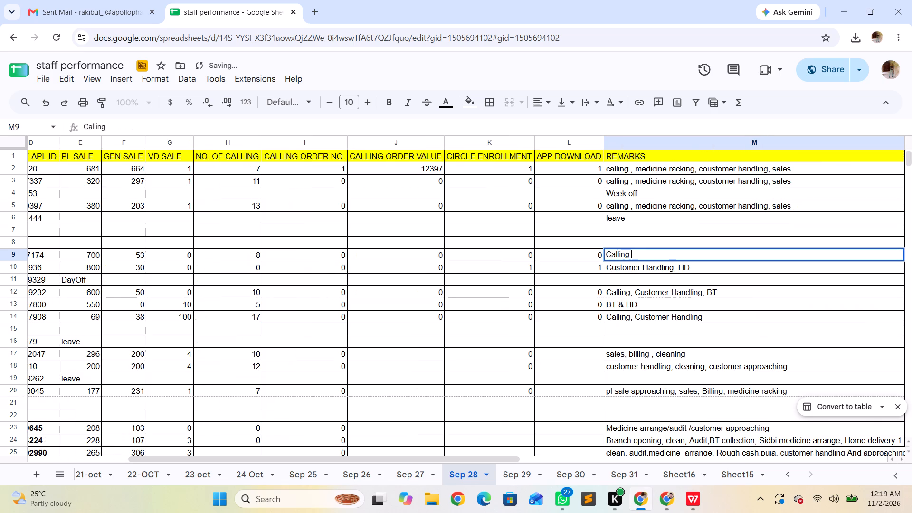
{"action": "type", "text": "In"}
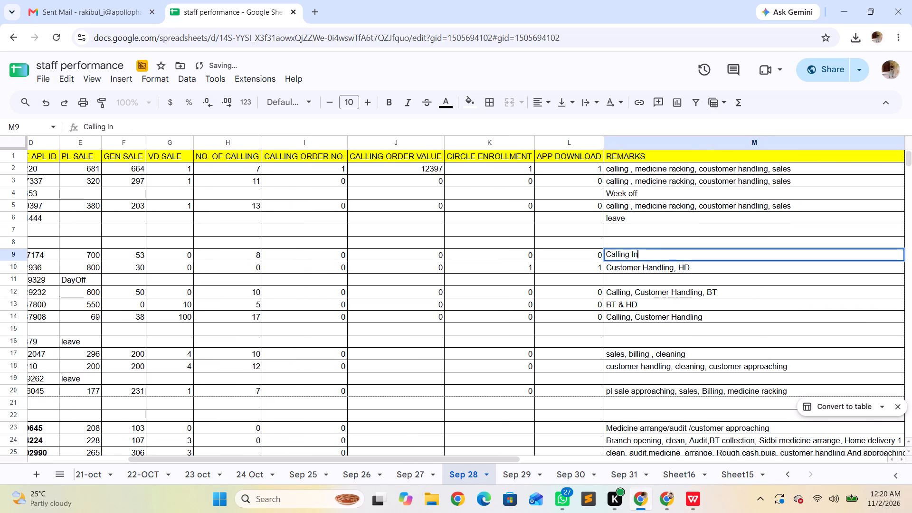
{"action": "type", "text": "actib"}
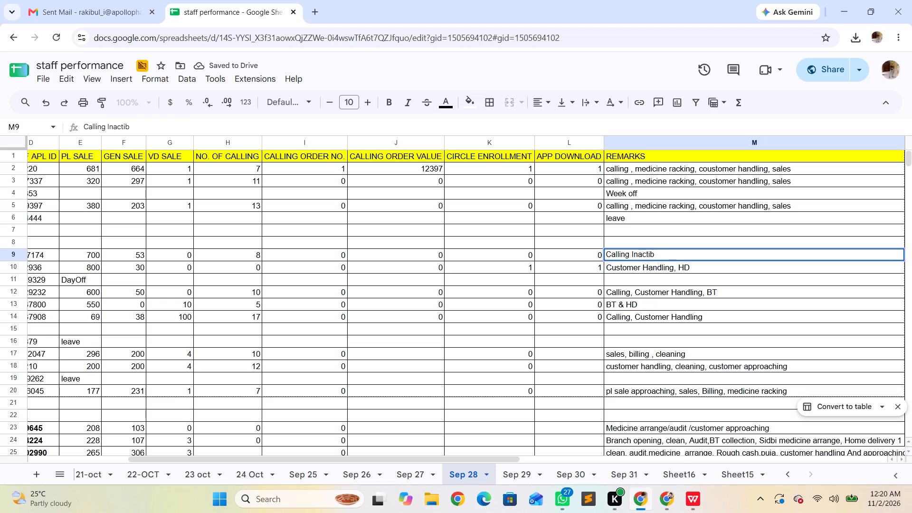
{"action": "key", "text": "BackSpace"}
{"action": "type", "text": "ve"}
{"action": "key", "text": "space"}
{"action": "type", "text": "Customer"}
{"action": "key", "text": "Right"}
{"action": "key", "text": "Left"}
{"action": "key", "text": "Left"}
{"action": "key", "text": "Left"}
{"action": "key", "text": "Left"}
{"action": "key", "text": "Left"}
{"action": "key", "text": "Left"}
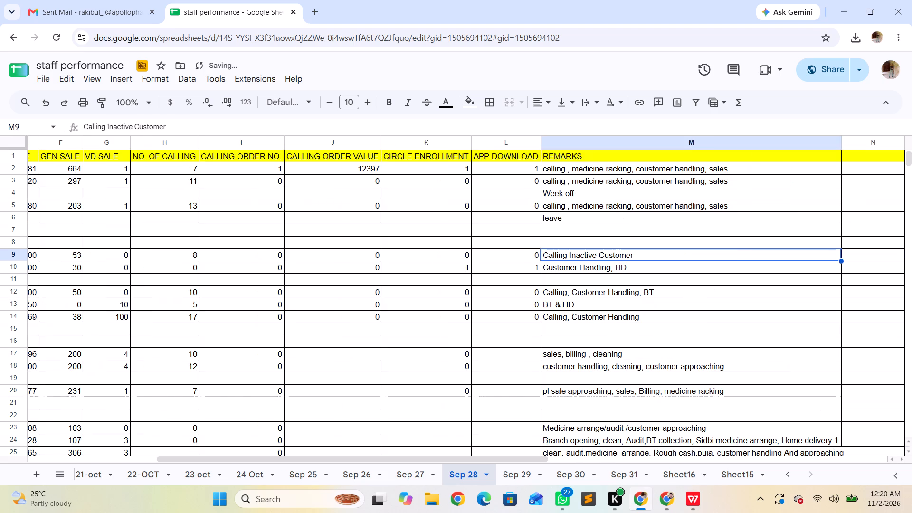
{"action": "key", "text": "Left"}
{"action": "key", "text": "Left"}
{"action": "key", "text": "Left"}
{"action": "key", "text": "Left"}
{"action": "key", "text": "Left"}
{"action": "key", "text": "Left"}
{"action": "key", "text": "Left"}
{"action": "key", "text": "Left"}
{"action": "key", "text": "Left"}
{"action": "key", "text": "Left"}
{"action": "key", "text": "Left"}
{"action": "key", "text": "Left"}
{"action": "key", "text": "Left"}
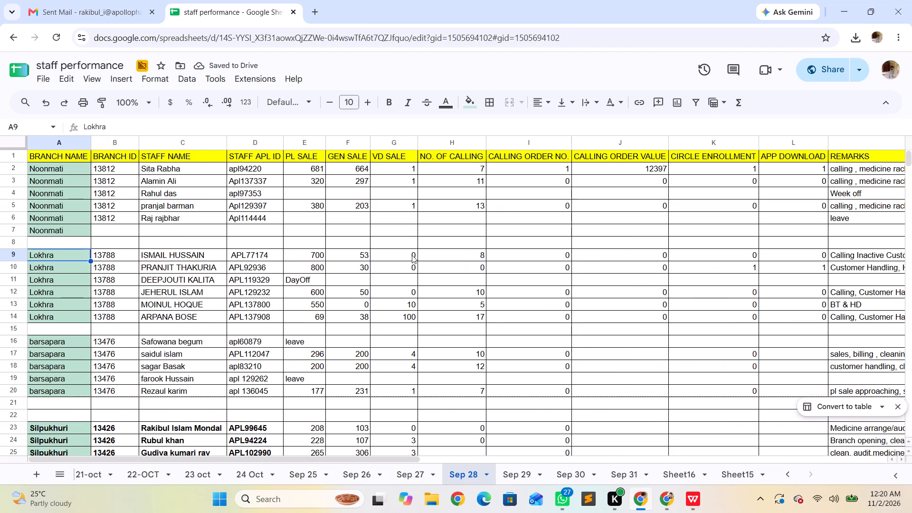
On the Sep 29 sheet, enter Leave in row 11 and DayOff in row 12 under PL SALE for the Lokhra staff.
{"action": "left_click", "coordinate": [518, 471]}
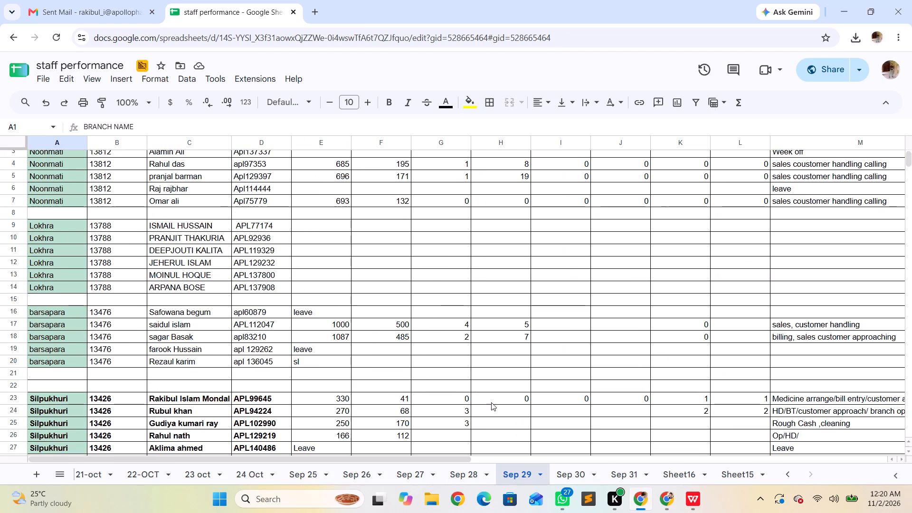
{"action": "left_click", "coordinate": [324, 247]}
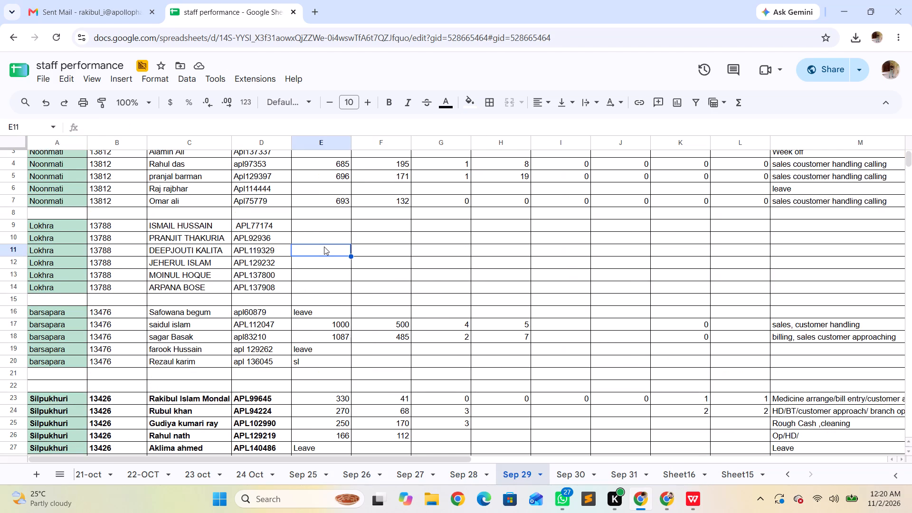
{"action": "type", "text": "Leave"}
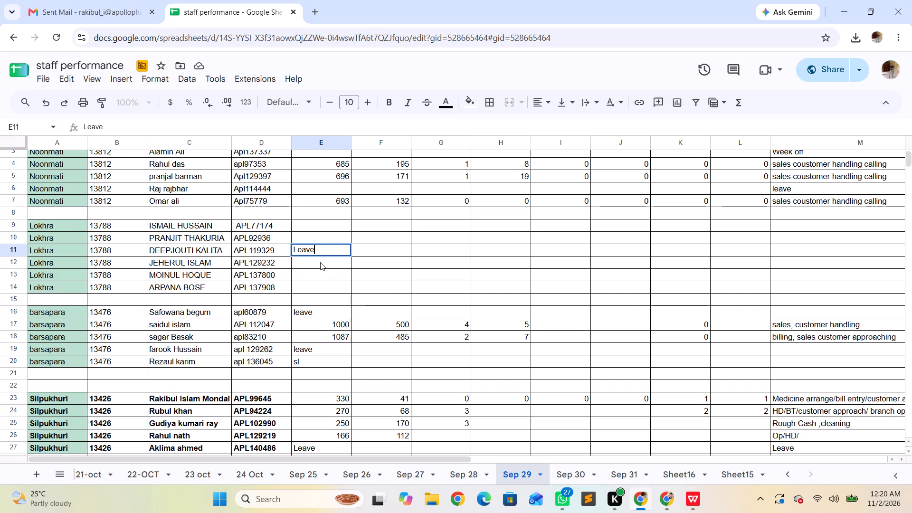
{"action": "left_click", "coordinate": [320, 262]}
{"action": "key", "text": "shift+d"}
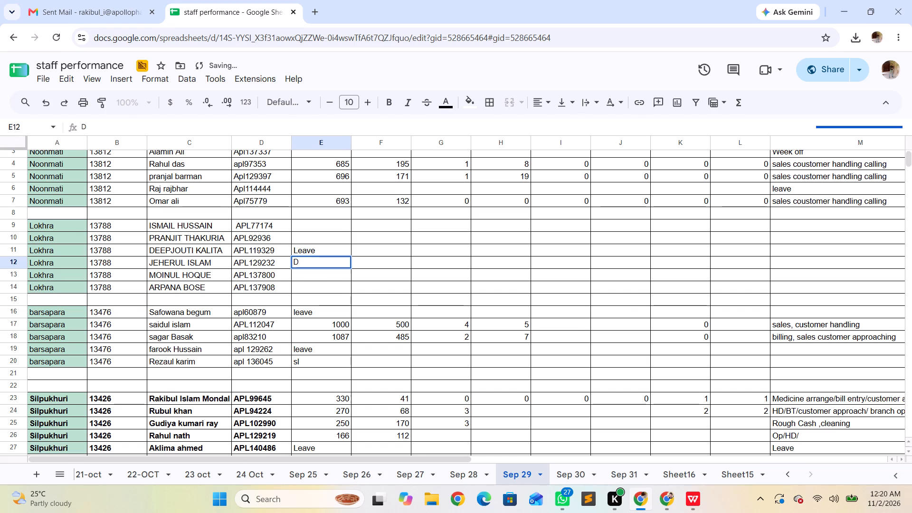
{"action": "type", "text": "ay"}
{"action": "type", "text": "Off"}
{"action": "key", "text": "Tab"}
{"action": "key", "text": "Left"}
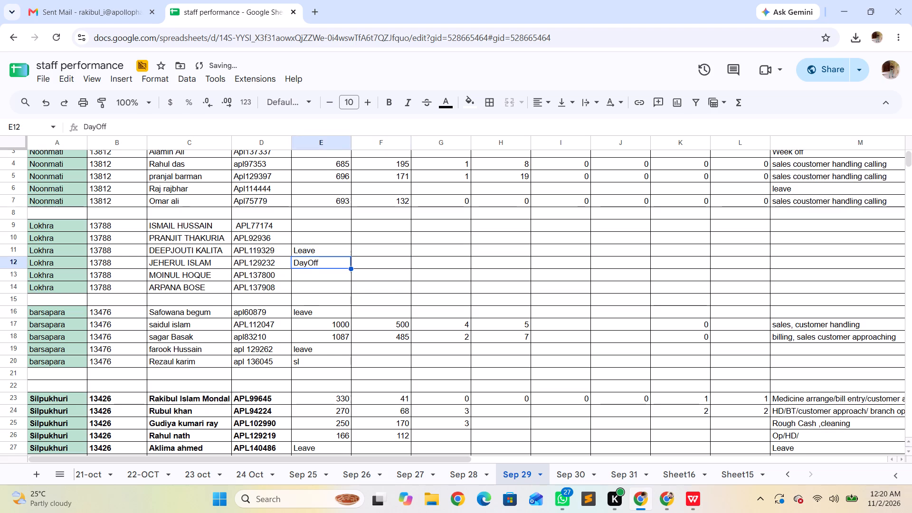
Enter PL SALE 489, GEN SALE 388 and VD SALE 100 for the Lokhra staff member in row 14.
{"action": "key", "text": "Left"}
{"action": "key", "text": "Right"}
{"action": "key", "text": "Up"}
{"action": "key", "text": "Up"}
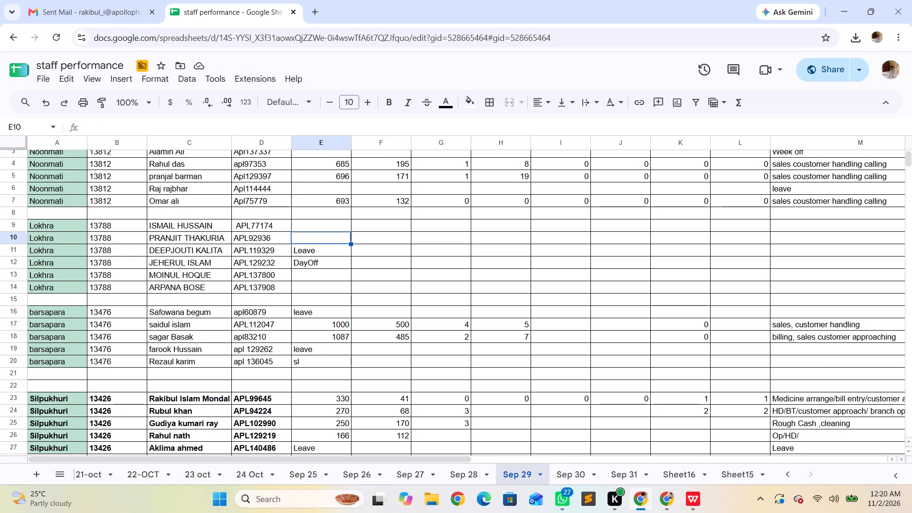
{"action": "key", "text": "Down"}
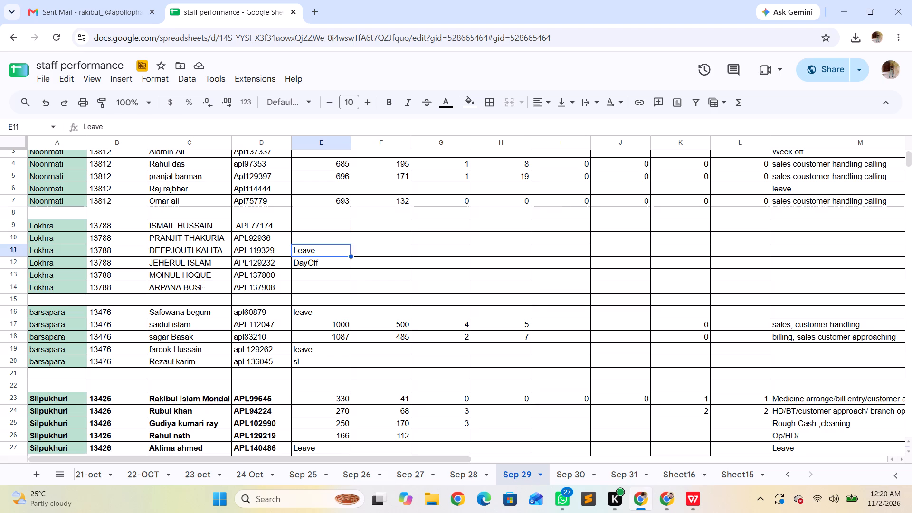
{"action": "key", "text": "Down"}
{"action": "key", "text": "Down"}
{"action": "key", "text": "Down"}
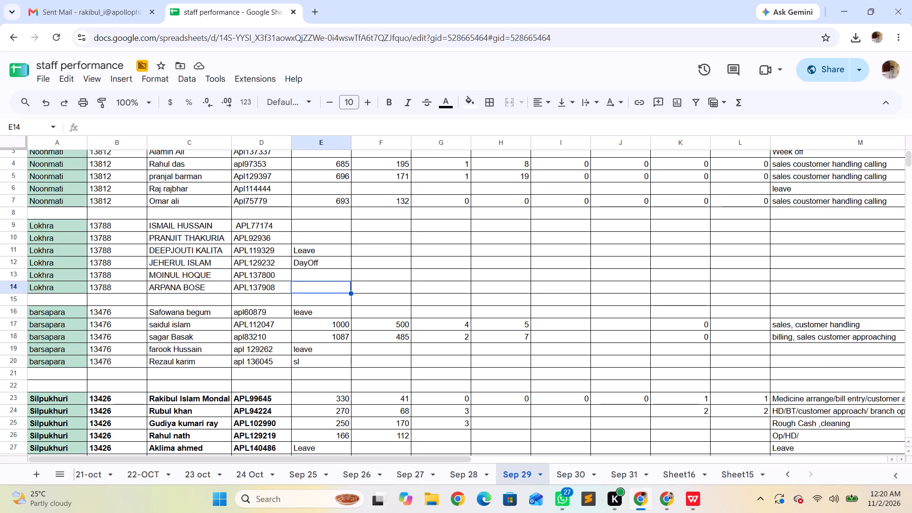
{"action": "type", "text": "489"}
{"action": "key", "text": "Right"}
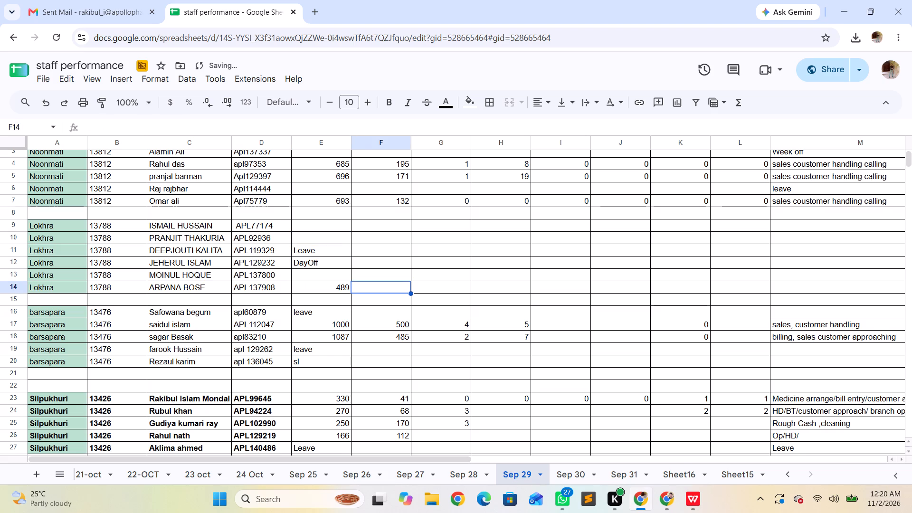
{"action": "type", "text": "388"}
{"action": "key", "text": "Right"}
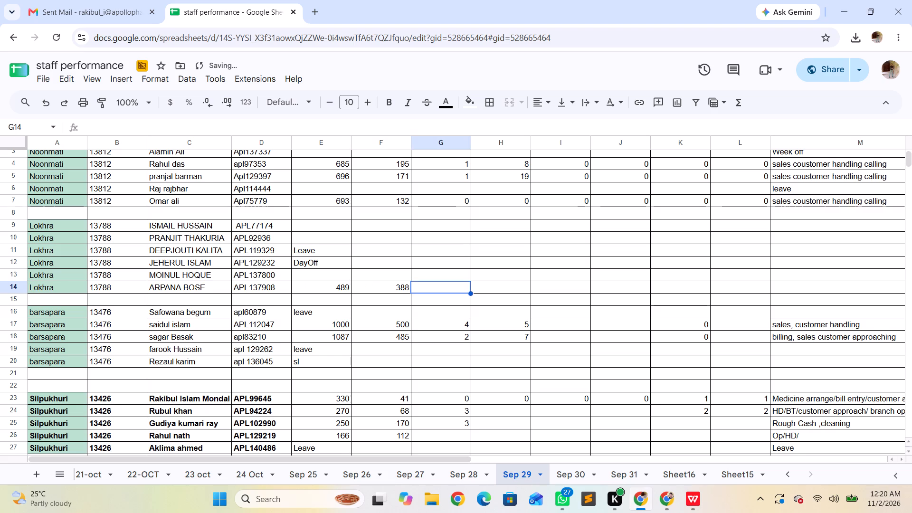
{"action": "type", "text": "100"}
{"action": "key", "text": "Right"}
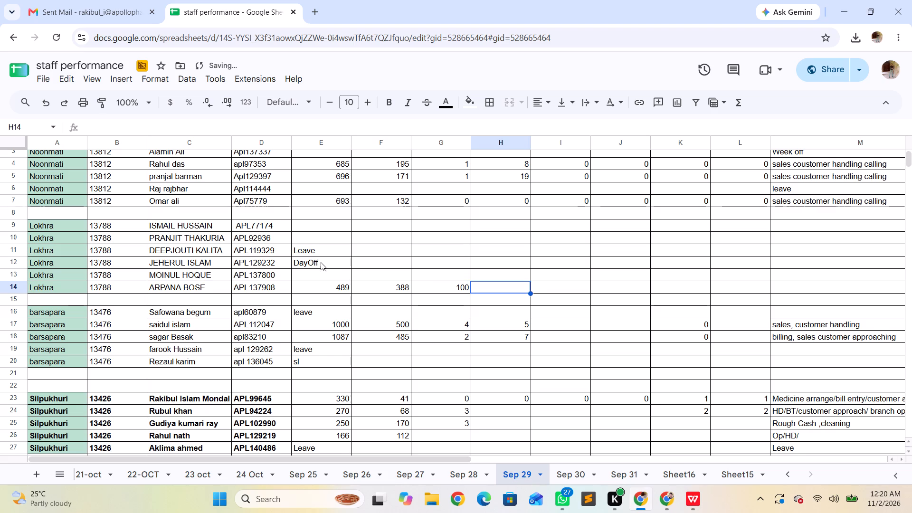
Fill row 14 with NO. OF CALLING 14 and 0 for calling order number, calling order value, circle enrollment and app download.
{"action": "key", "text": "1"}
{"action": "key", "text": "4"}
{"action": "key", "text": "Right"}
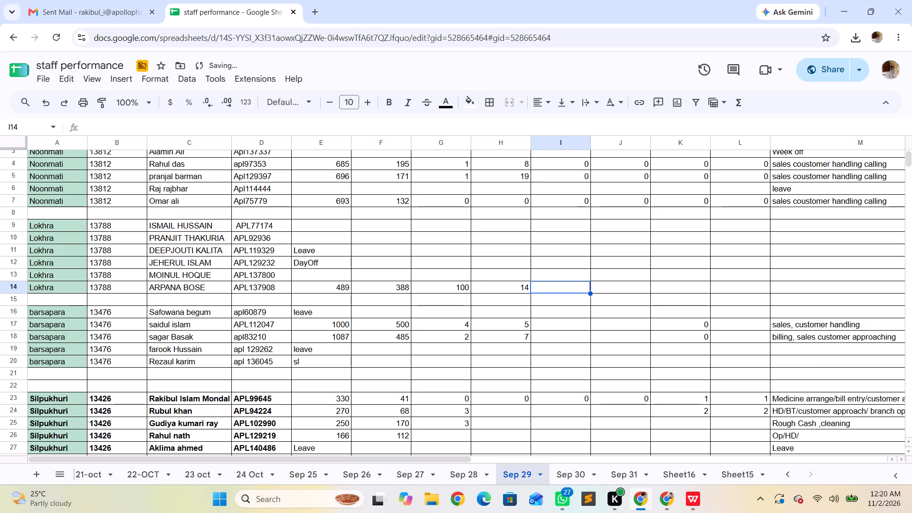
{"action": "key", "text": "0"}
{"action": "key", "text": "Right"}
{"action": "key", "text": "0"}
{"action": "key", "text": "Right"}
{"action": "key", "text": "0"}
{"action": "key", "text": "Right"}
{"action": "key", "text": "0"}
{"action": "key", "text": "Right"}
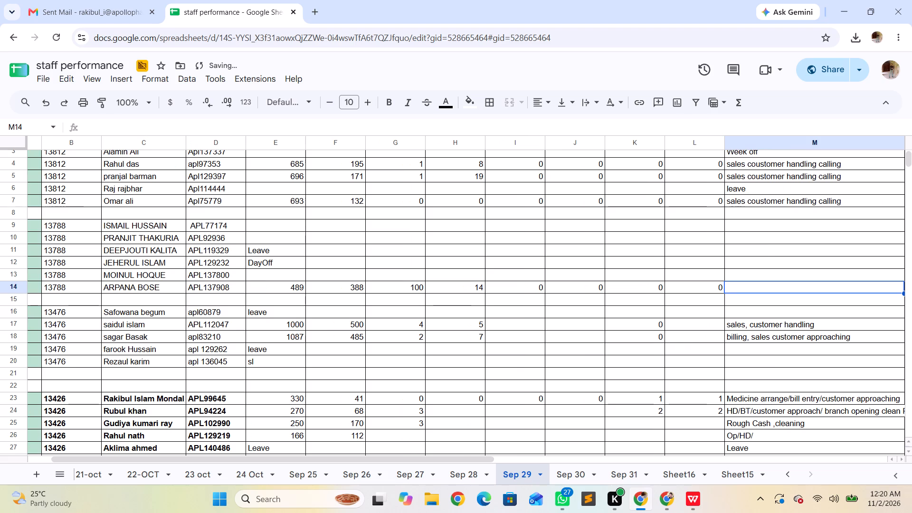
Enter the remark "Customer Handling, Calling" for the Lokhra staff member in row 14.
{"action": "key", "text": "shift+c"}
{"action": "type", "text": "us"}
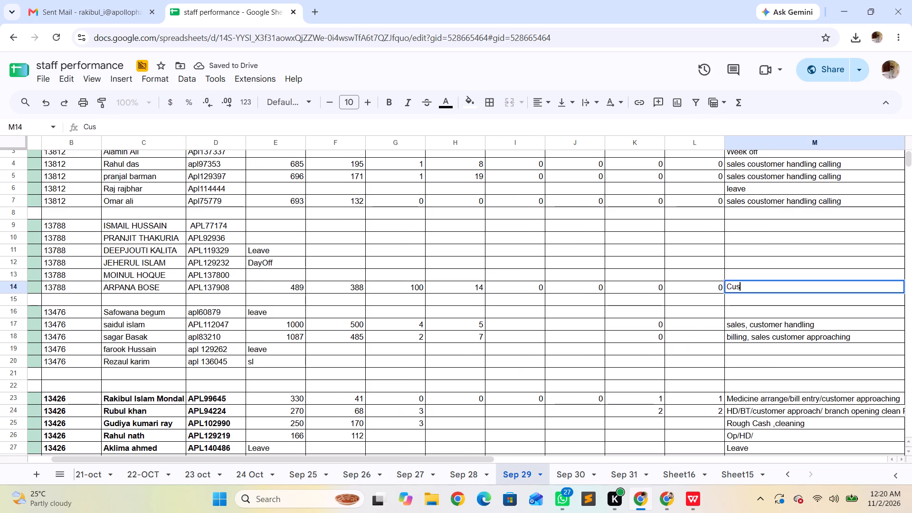
{"action": "type", "text": "tomer"}
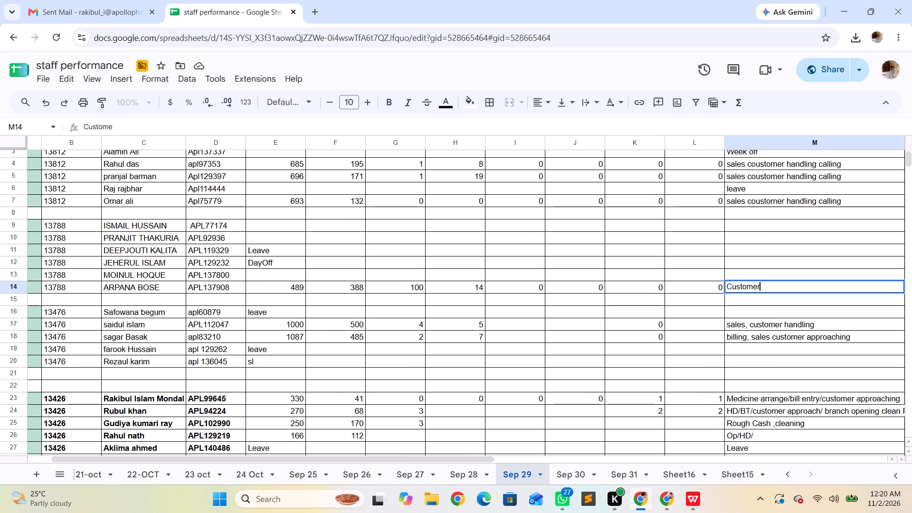
{"action": "key", "text": "space"}
{"action": "type", "text": "Handling"}
{"action": "type", "text": ","}
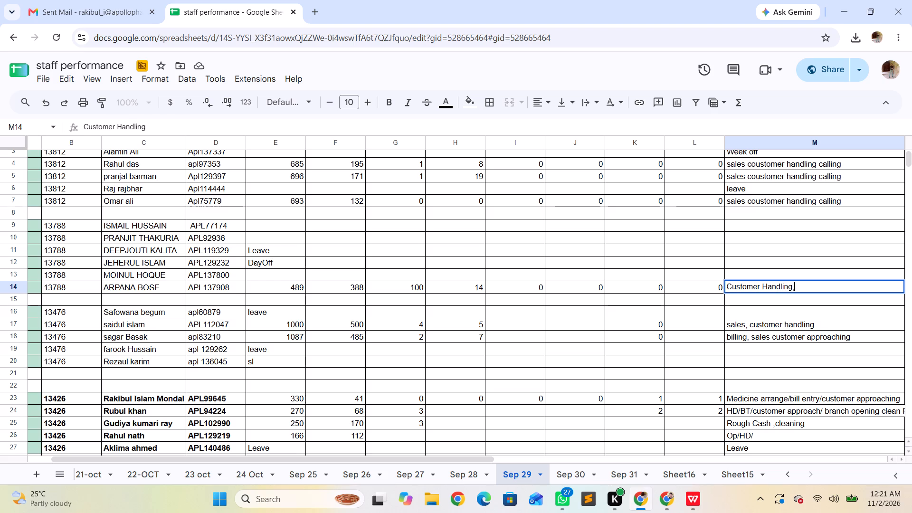
{"action": "key", "text": "space"}
{"action": "type", "text": "Calling"}
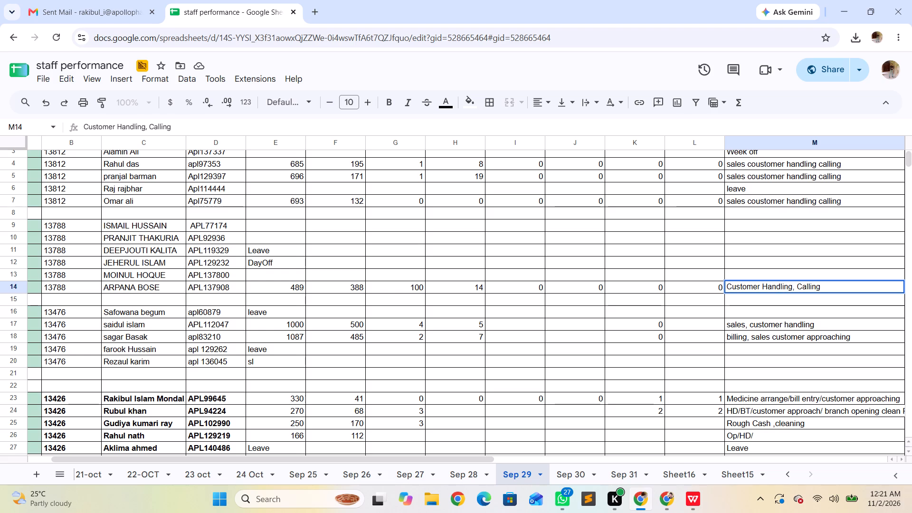
{"action": "left_click", "coordinate": [321, 262]}
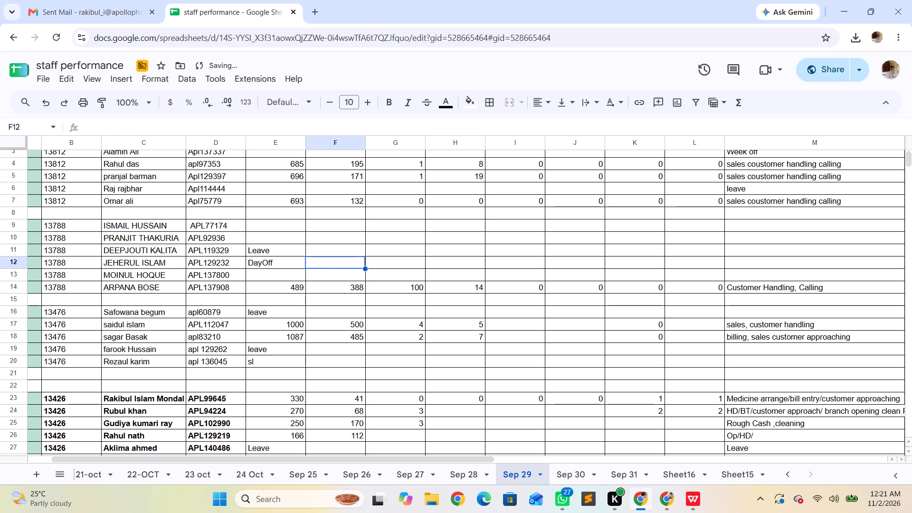
Check the October 2026 dates in the system calendar and return to the Sep 29 sheet.
{"action": "left_click", "coordinate": [877, 499]}
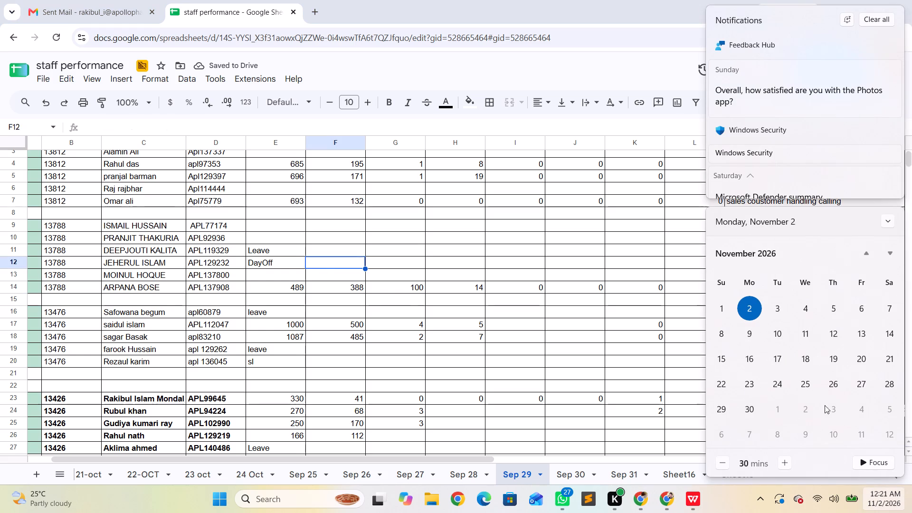
{"action": "left_click", "coordinate": [860, 250]}
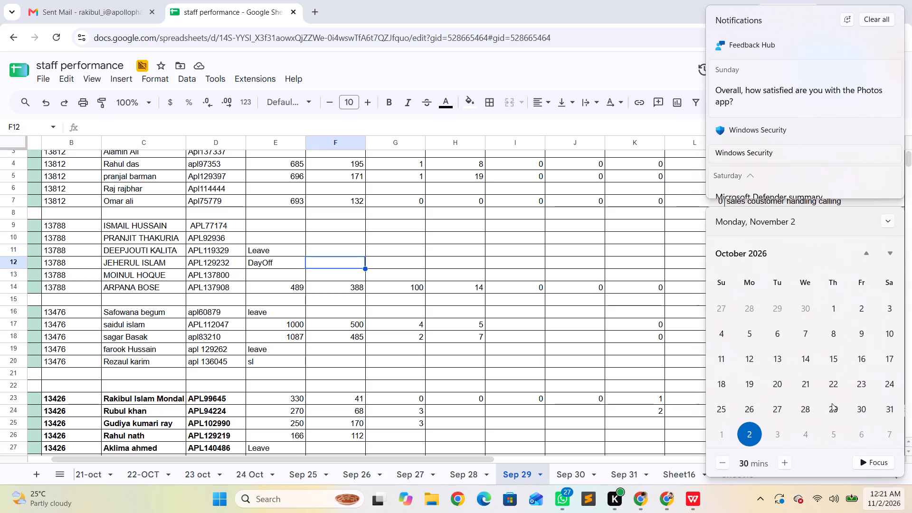
{"action": "left_click", "coordinate": [647, 318]}
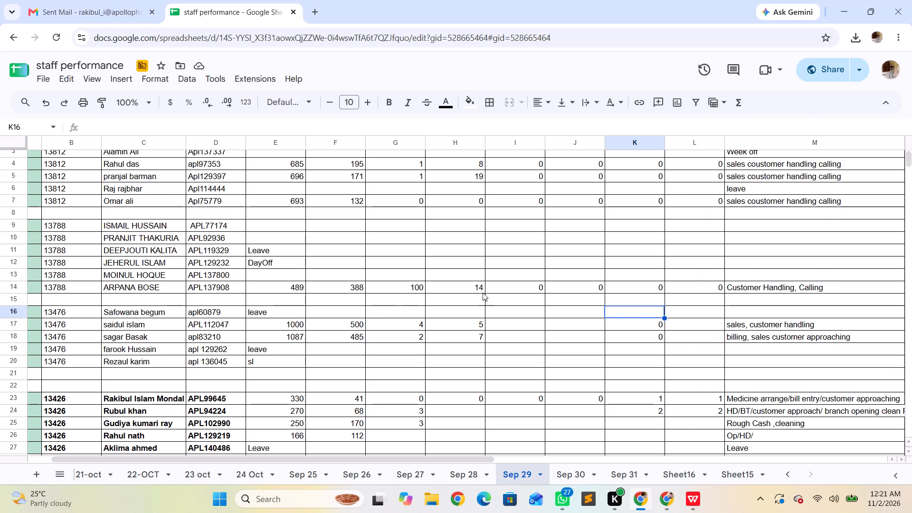
Enter PL SALE 78 and GEN SALE 334 for the Lokhra staff member in row 13.
{"action": "left_click", "coordinate": [265, 277]}
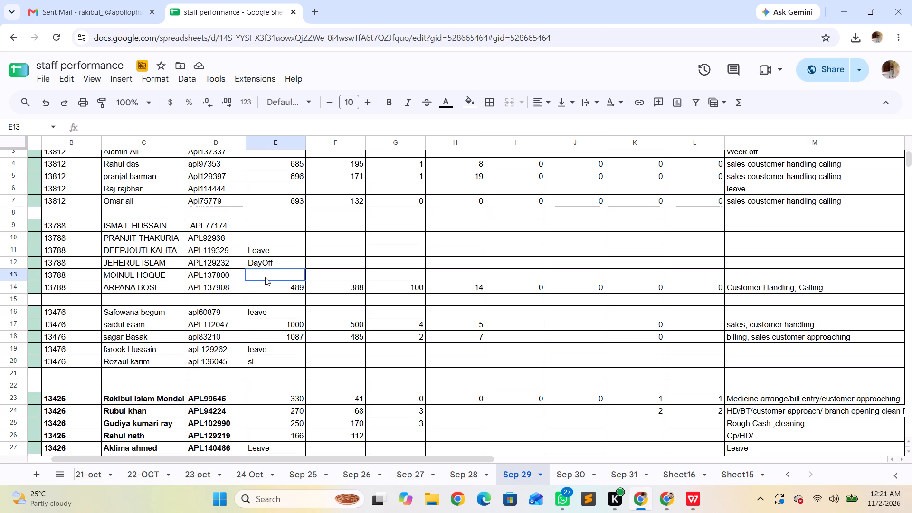
{"action": "type", "text": "78"}
{"action": "key", "text": "Right"}
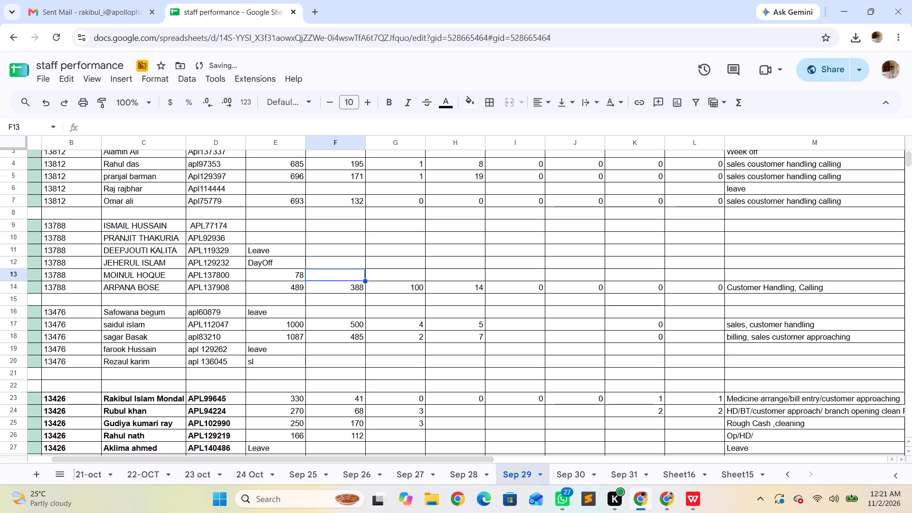
{"action": "type", "text": "334"}
{"action": "key", "text": "Right"}
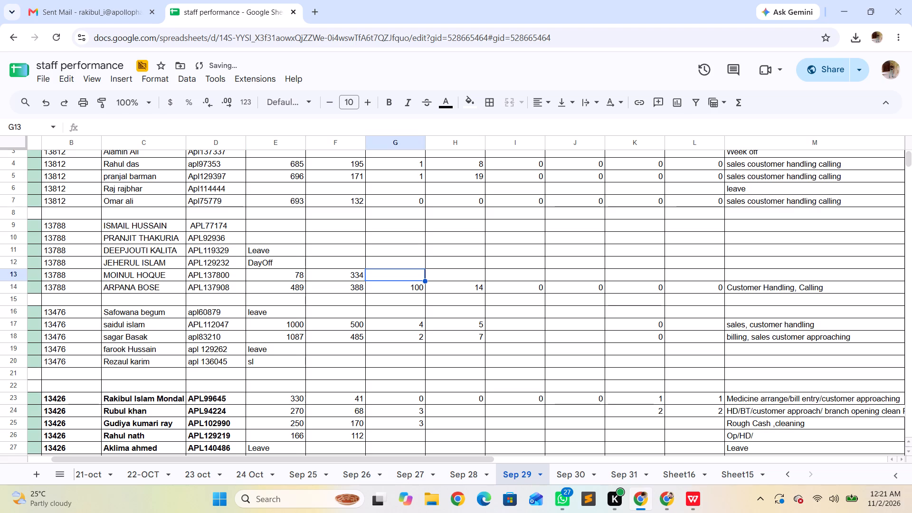
Freeze the header row of the Sep 29 sheet.
{"action": "scroll", "coordinate": [265, 277], "scroll_direction": "up", "scroll_amount": 7}
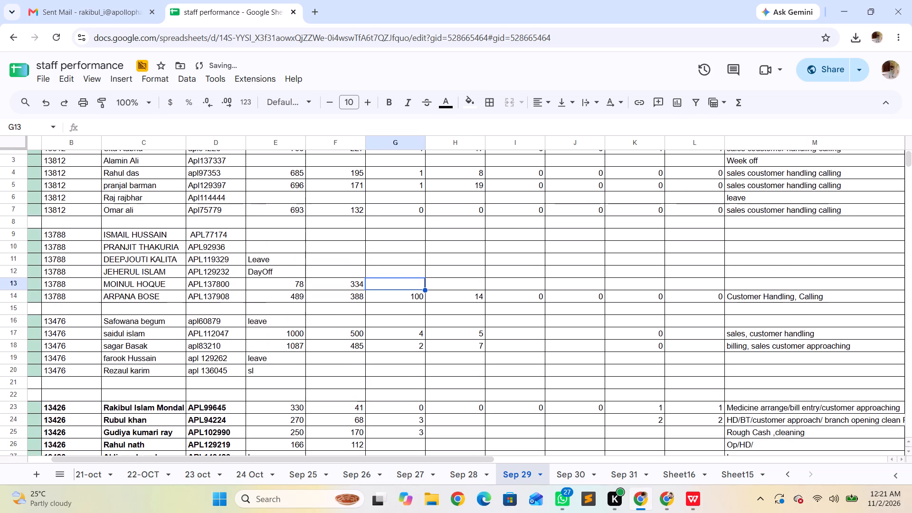
{"action": "scroll", "coordinate": [265, 277], "scroll_direction": "up", "scroll_amount": 3}
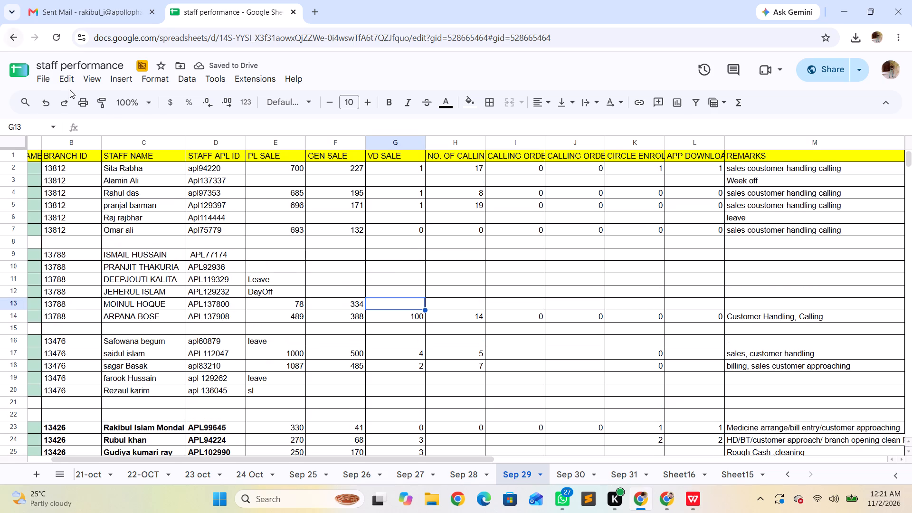
{"action": "left_click", "coordinate": [5, 152]}
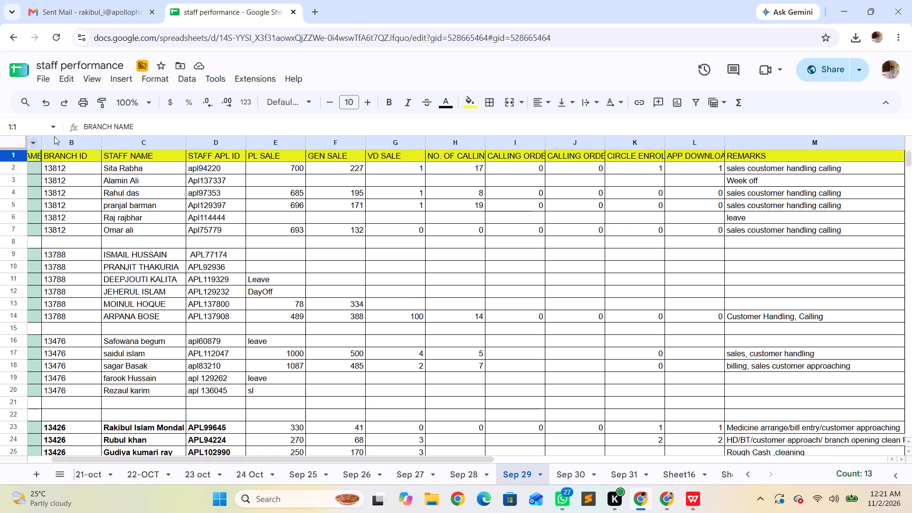
{"action": "left_click", "coordinate": [88, 75]}
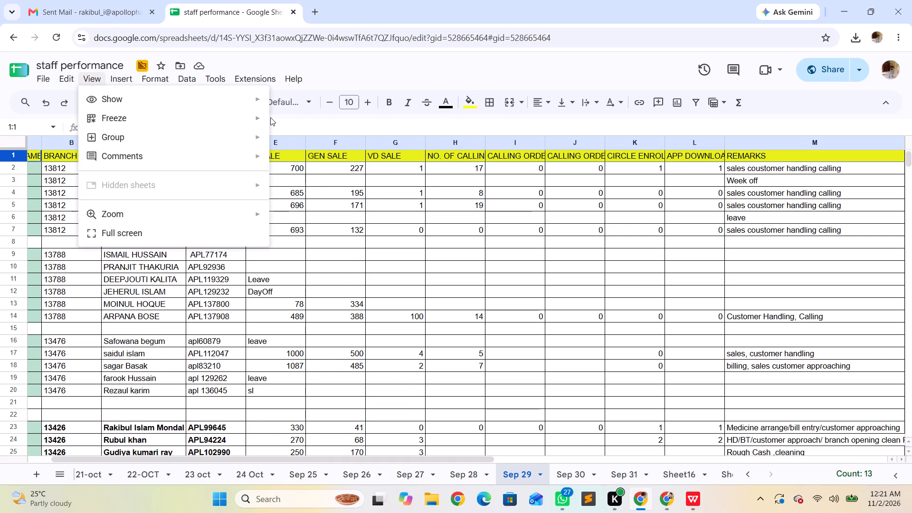
{"action": "left_click", "coordinate": [256, 121]}
{"action": "left_click", "coordinate": [300, 145]}
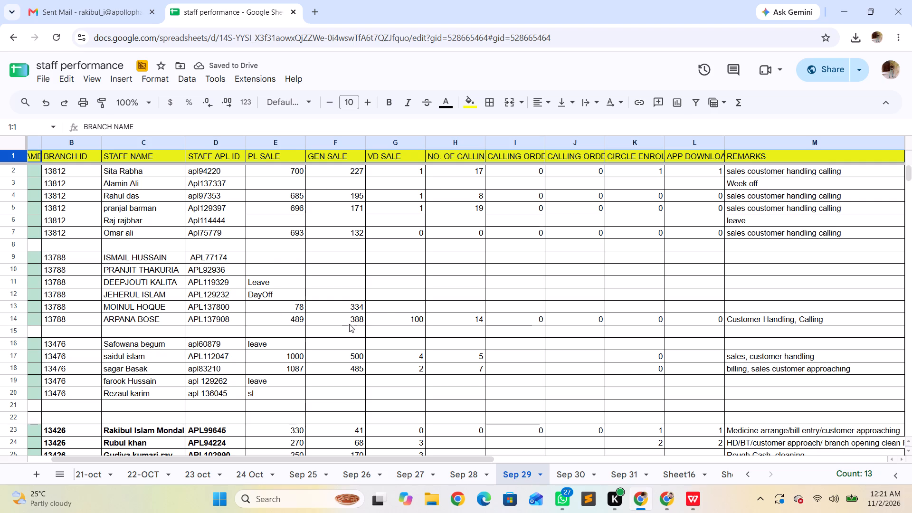
Fill row 13 with VD SALE 100, NO. OF CALLING 6, and 0 for both calling order columns, circle enrollment and app download.
{"action": "left_click", "coordinate": [382, 306]}
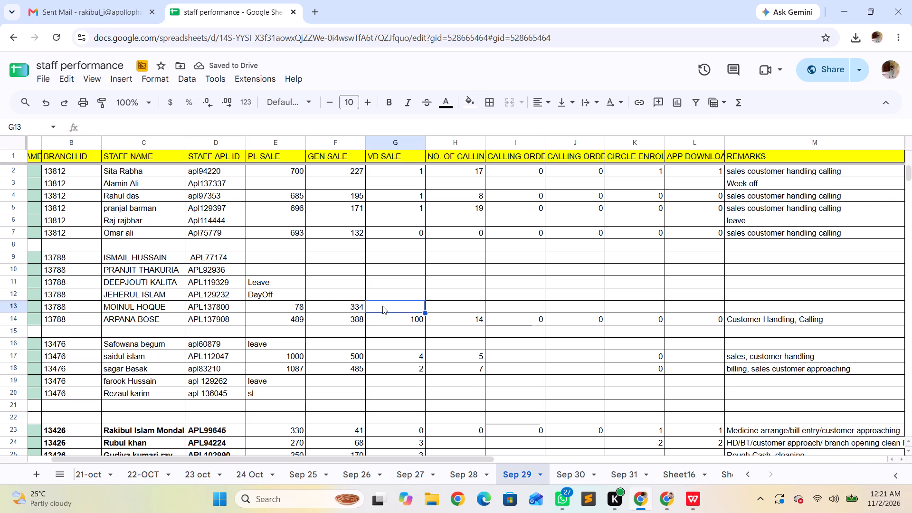
{"action": "type", "text": "100"}
{"action": "key", "text": "Right"}
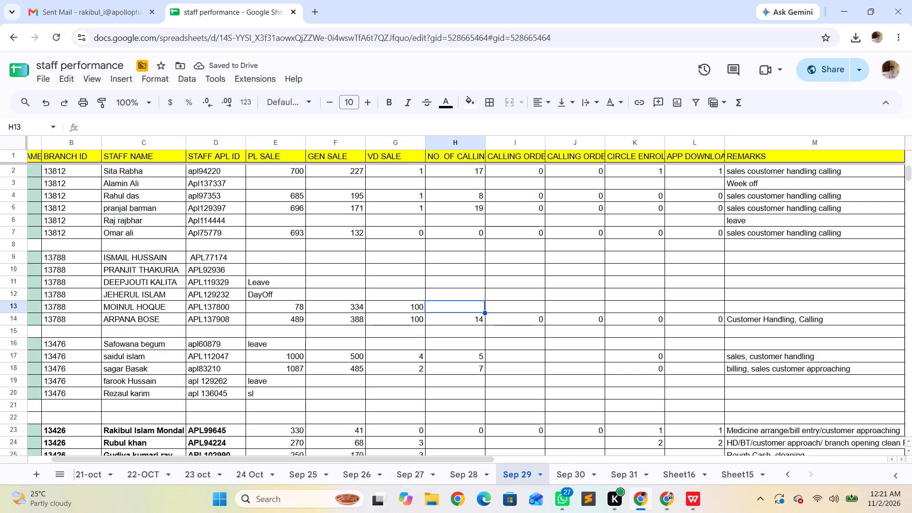
{"action": "key", "text": "6"}
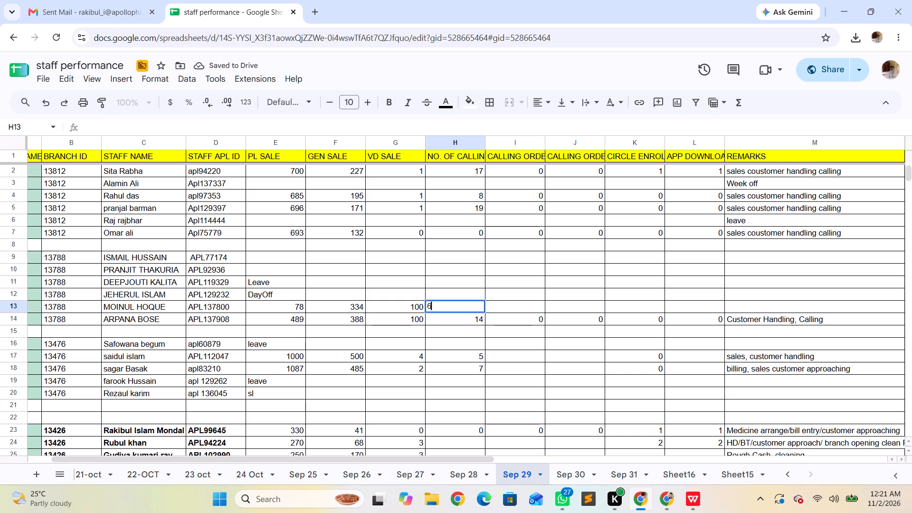
{"action": "key", "text": "Right"}
{"action": "key", "text": "0"}
{"action": "key", "text": "Right"}
{"action": "key", "text": "0"}
{"action": "key", "text": "Right"}
{"action": "key", "text": "0"}
{"action": "key", "text": "Right"}
{"action": "key", "text": "0"}
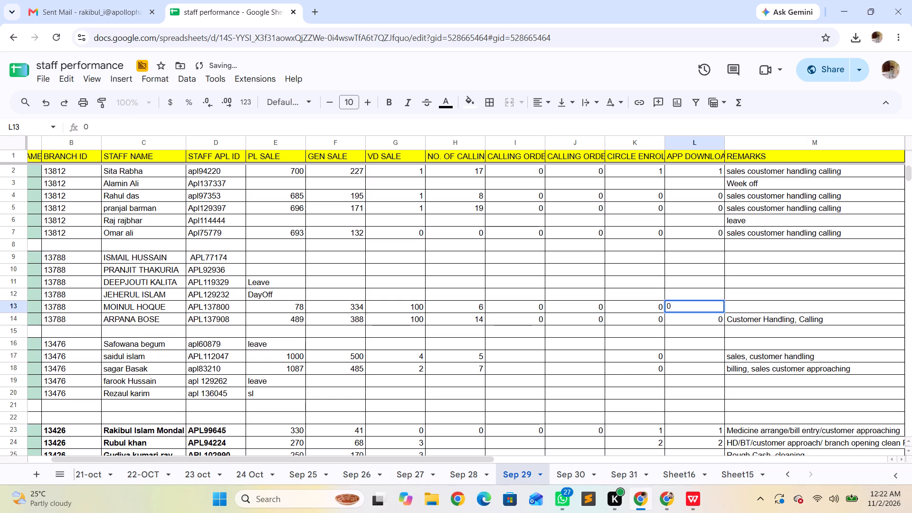
{"action": "key", "text": "Right"}
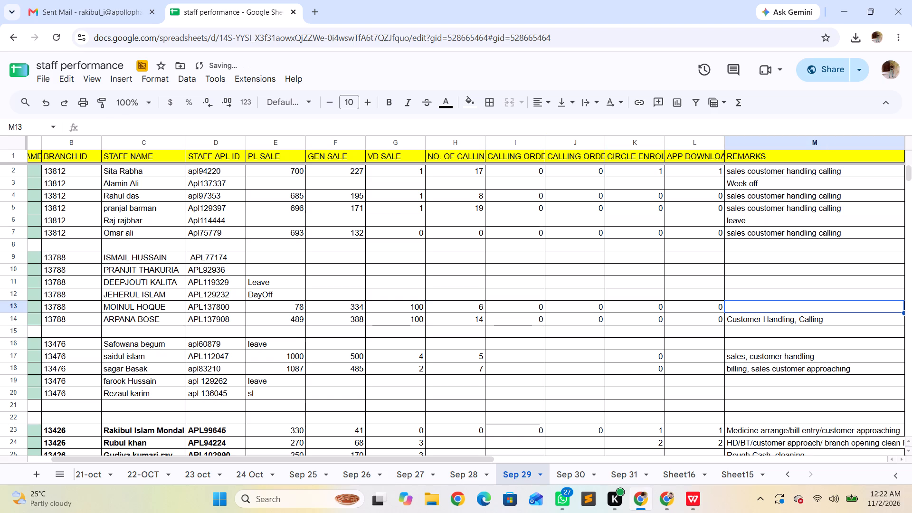
Enter the remark "Customer Handling, Calling,BT & HD" for the Lokhra staff member in row 13.
{"action": "type", "text": "BT"}
{"action": "key", "text": "space"}
{"action": "key", "text": "BackSpace"}
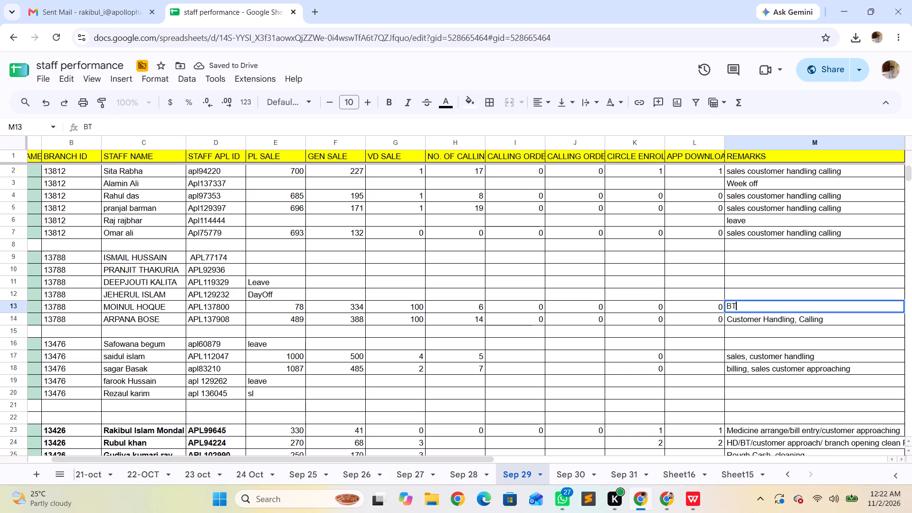
{"action": "key", "text": "BackSpace"}
{"action": "key", "text": "BackSpace"}
{"action": "key", "text": "BackSpace"}
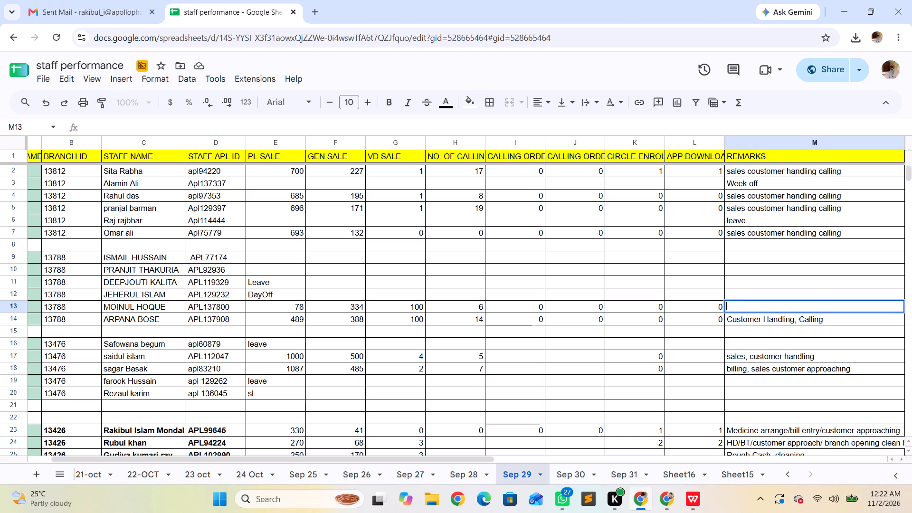
{"action": "key", "text": "shift+c"}
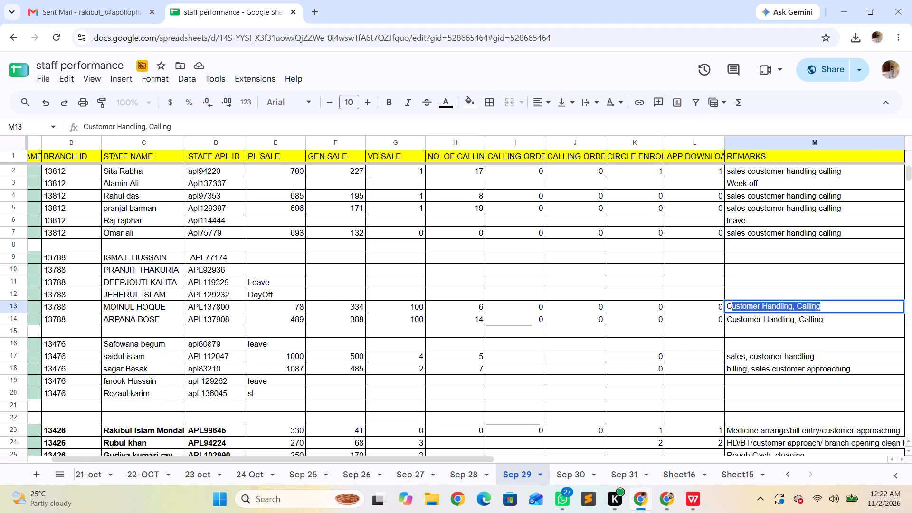
{"action": "key", "text": "Right"}
{"action": "key", "text": "Left"}
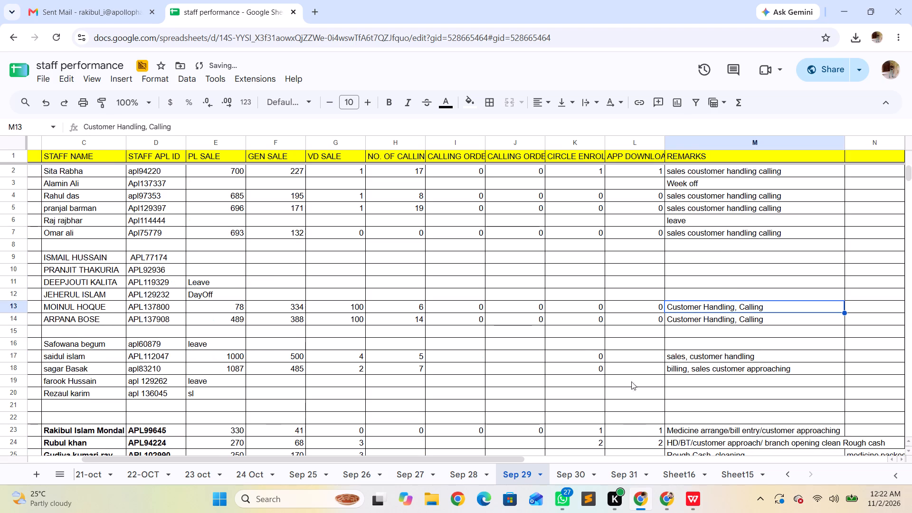
{"action": "double_click", "coordinate": [770, 310]}
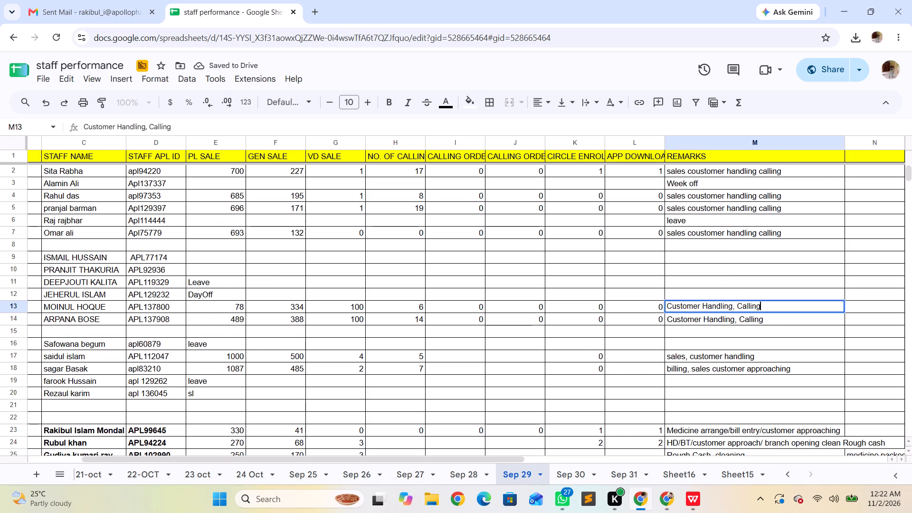
{"action": "key", "text": "comma"}
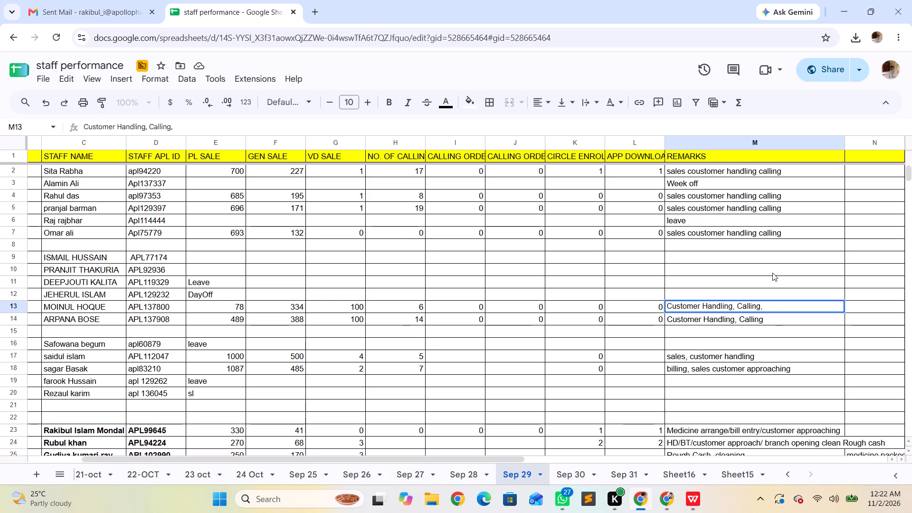
{"action": "type", "text": "BT"}
{"action": "key", "text": "space"}
{"action": "type", "text": "& HD"}
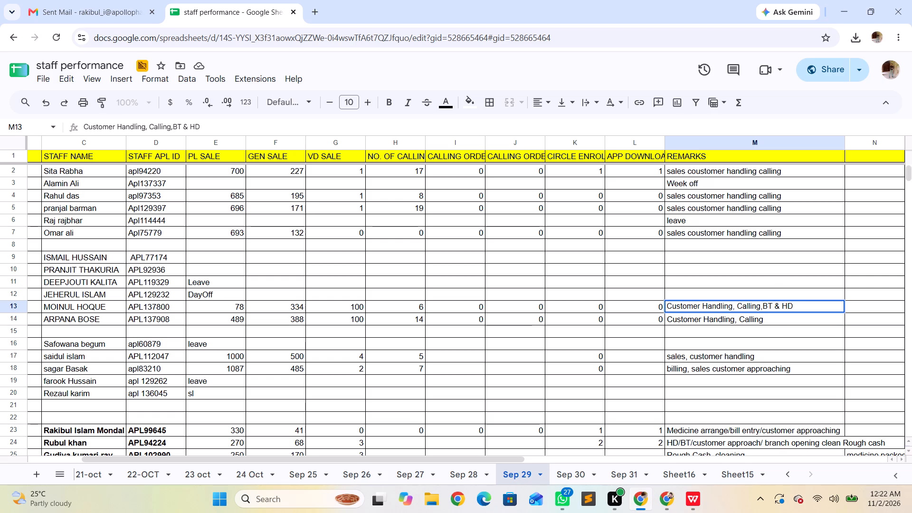
{"action": "key", "text": "Tab"}
Change the GEN SALE figures of the Lokhra staff to 70 in row 14 and 180 in row 13.
{"action": "key", "text": "Left"}
{"action": "key", "text": "Left"}
{"action": "key", "text": "Left"}
{"action": "key", "text": "Left"}
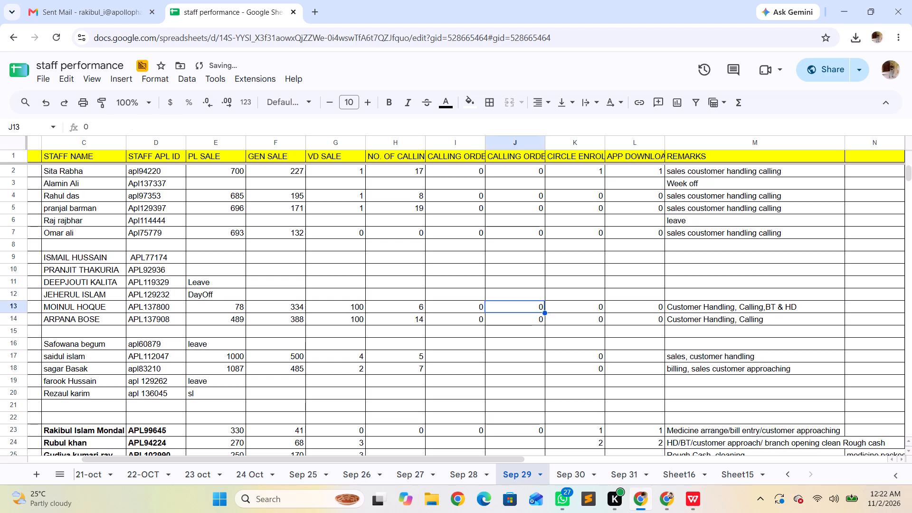
{"action": "key", "text": "Left"}
{"action": "key", "text": "Left"}
{"action": "key", "text": "Left"}
{"action": "key", "text": "Left"}
{"action": "key", "text": "Left"}
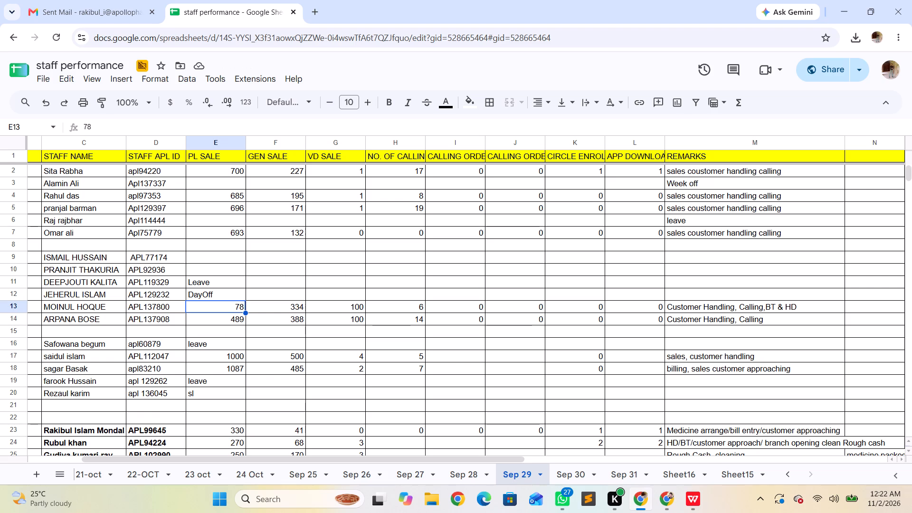
{"action": "key", "text": "Up"}
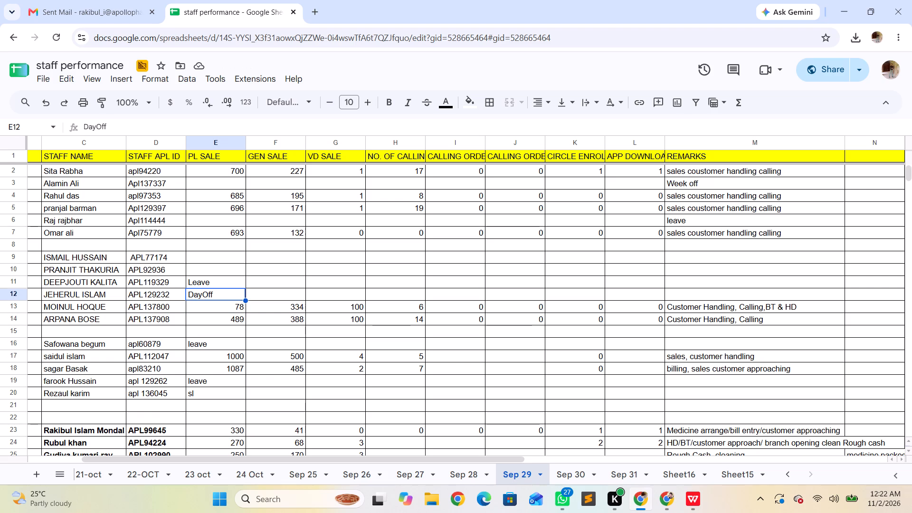
{"action": "key", "text": "Up"}
{"action": "key", "text": "Up"}
{"action": "key", "text": "Up"}
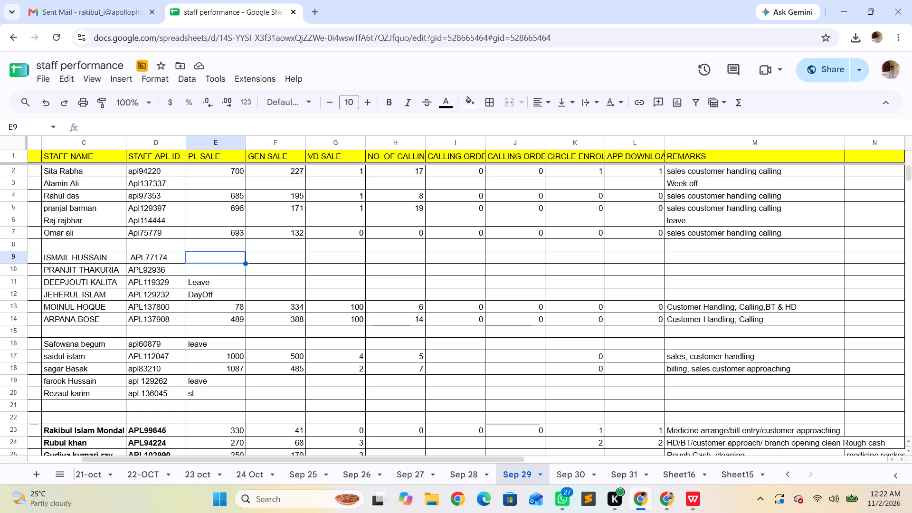
{"action": "key", "text": "Down"}
{"action": "key", "text": "Down"}
{"action": "key", "text": "Down"}
{"action": "key", "text": "Down"}
{"action": "key", "text": "Down"}
{"action": "key", "text": "Right"}
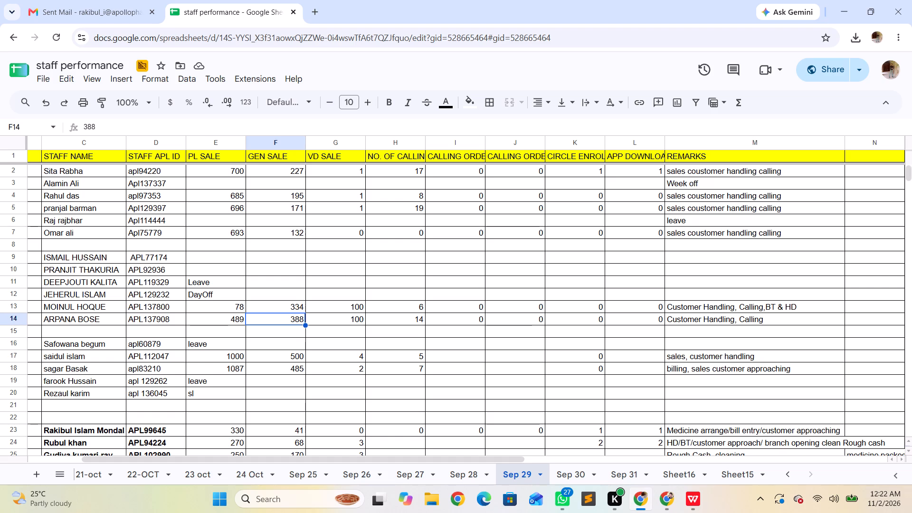
{"action": "type", "text": "70"}
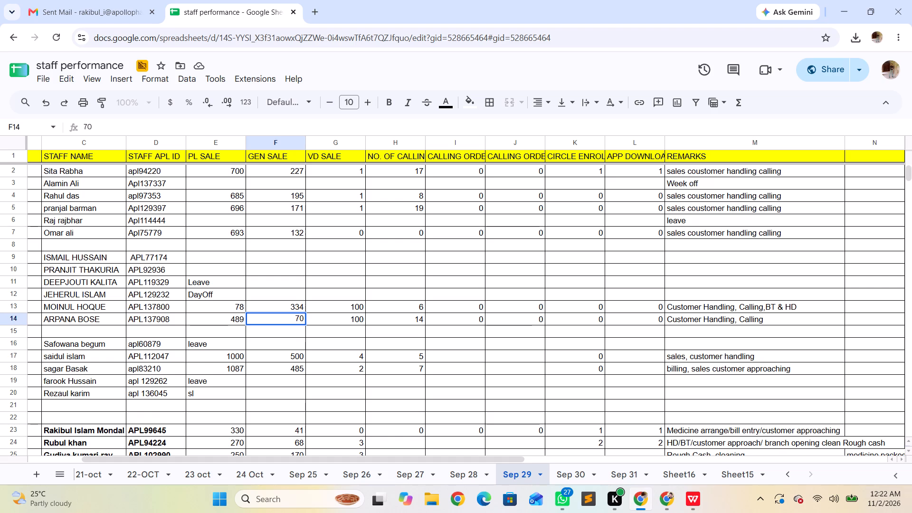
{"action": "key", "text": "Up"}
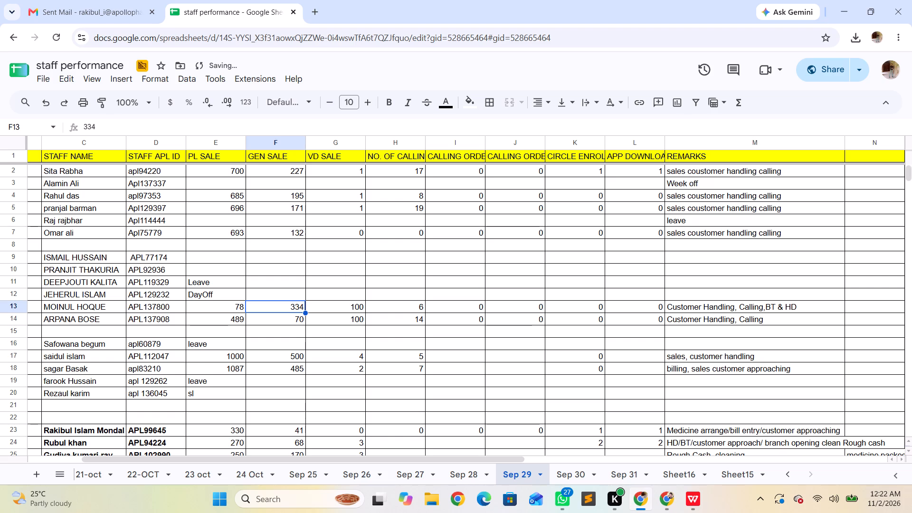
{"action": "key", "text": "1"}
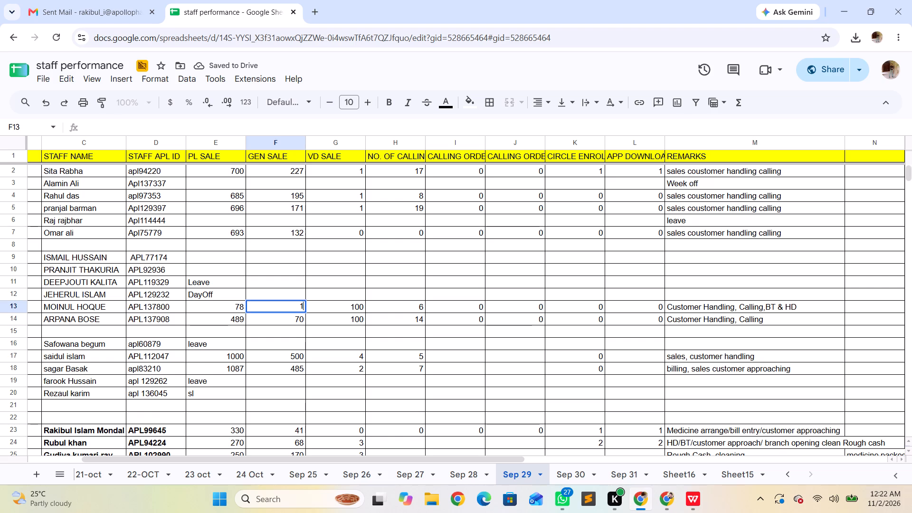
{"action": "type", "text": "80"}
{"action": "key", "text": "Down"}
Look over the PL SALE and GEN SALE cells of the Lokhra staff in rows 10 to 12 for missing entries.
{"action": "key", "text": "Up"}
{"action": "key", "text": "Up"}
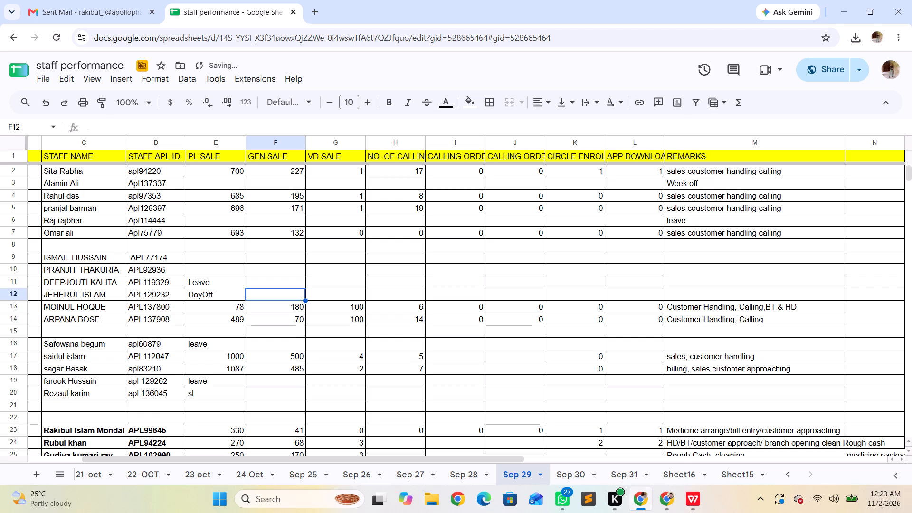
{"action": "key", "text": "Up"}
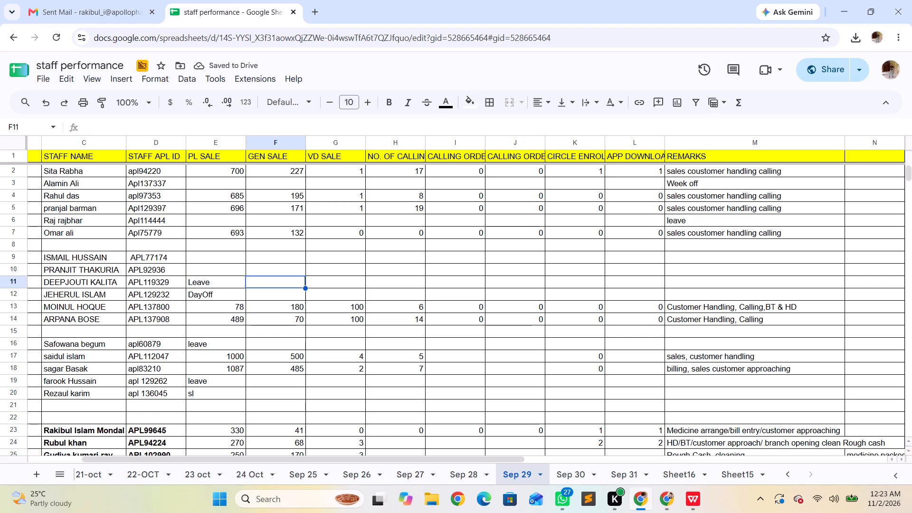
{"action": "key", "text": "Up"}
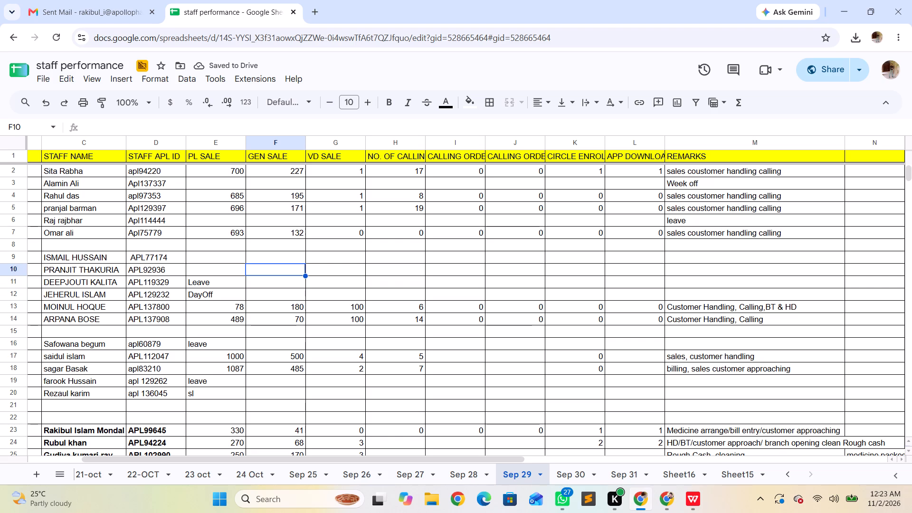
{"action": "key", "text": "Down"}
{"action": "key", "text": "Down"}
{"action": "key", "text": "Down"}
{"action": "key", "text": "Up"}
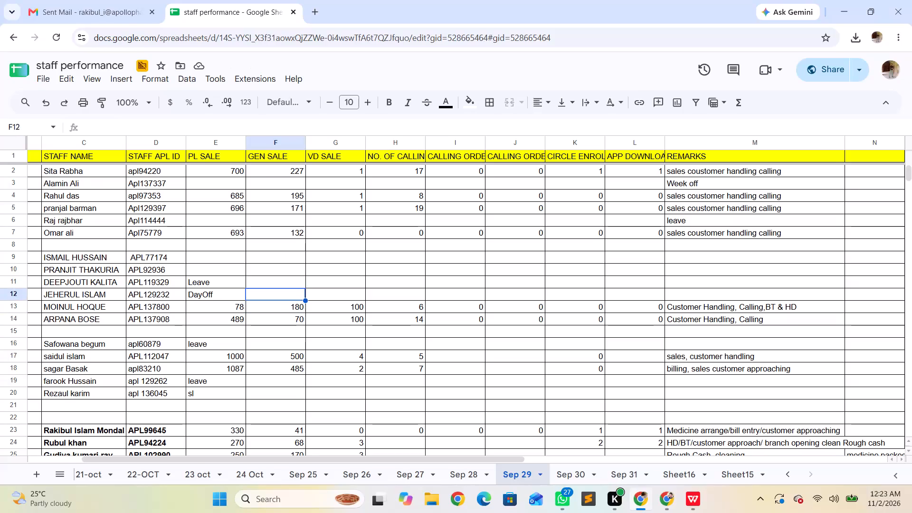
{"action": "key", "text": "Up"}
{"action": "key", "text": "Left"}
{"action": "key", "text": "Up"}
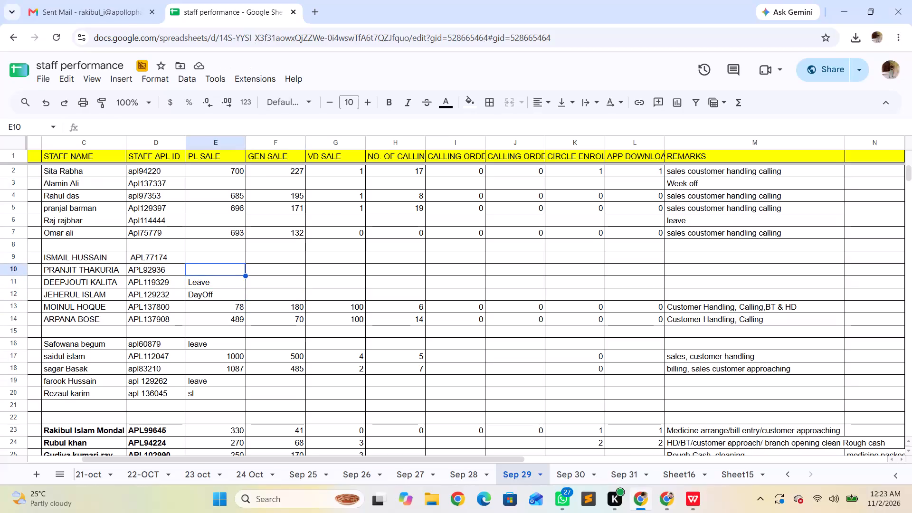
{"action": "key", "text": "Down"}
{"action": "key", "text": "Down"}
{"action": "key", "text": "Up"}
{"action": "key", "text": "Up"}
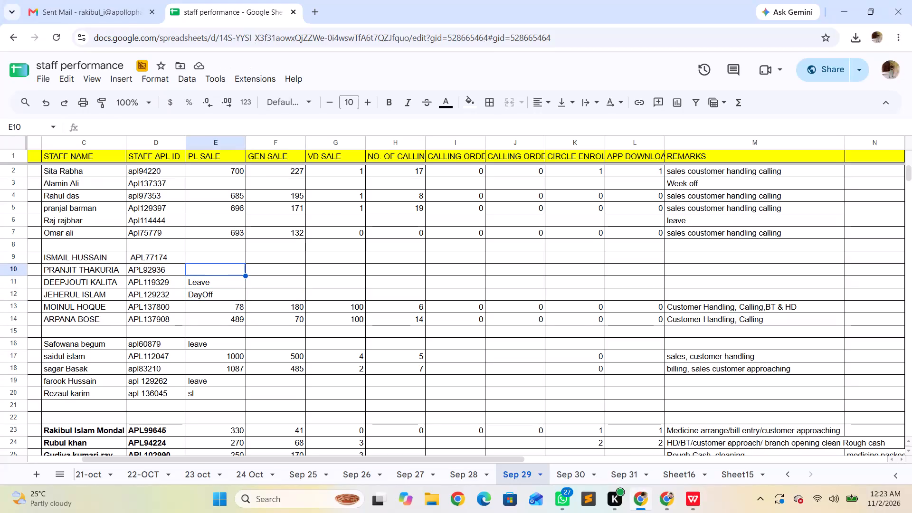
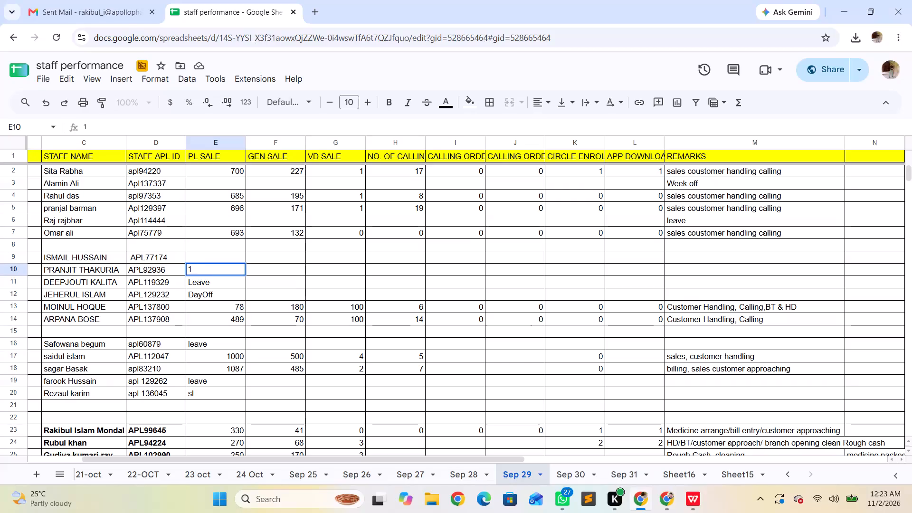
Fill the Lokhra staff member's row 10 on the Sep 29 sheet with PL SALE 1000, GEN SALE 250 and VD SALE 200.
{"action": "type", "text": "00"}
{"action": "key", "text": "Right"}
{"action": "key", "text": "Left"}
{"action": "type", "text": "1000"}
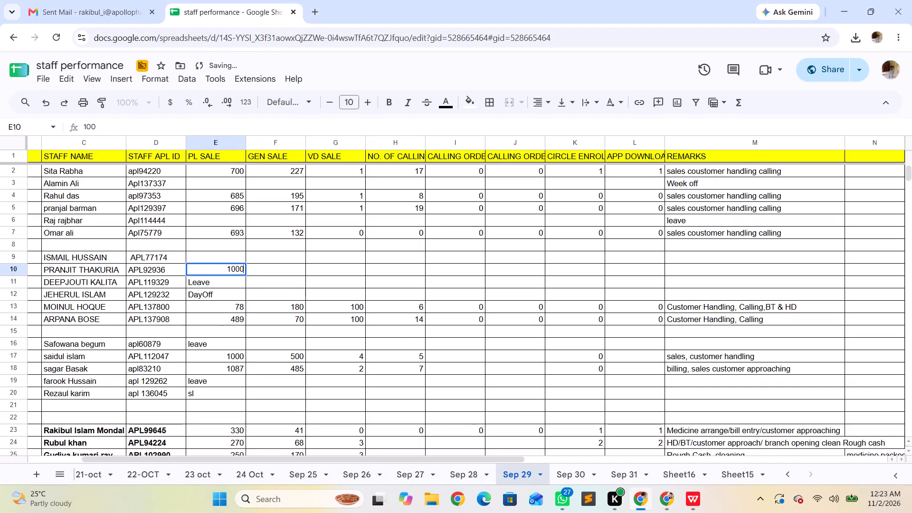
{"action": "key", "text": "Right"}
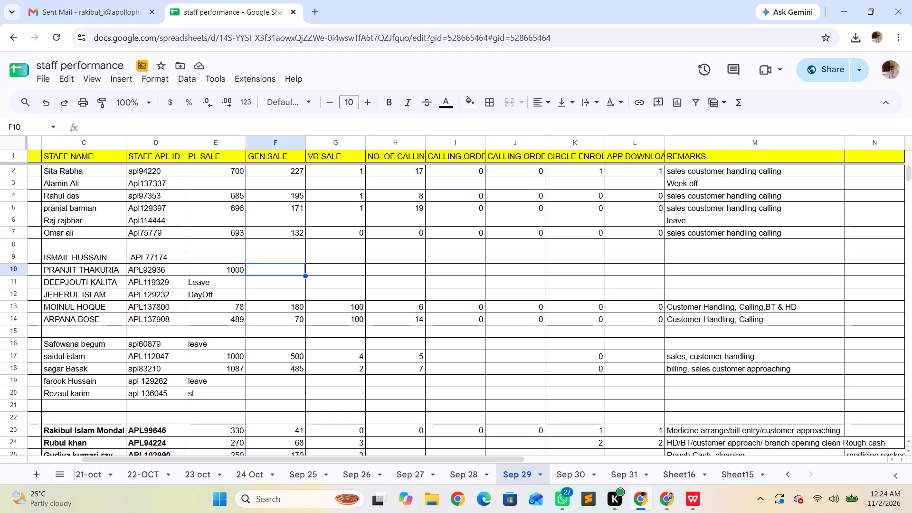
{"action": "key", "text": "2"}
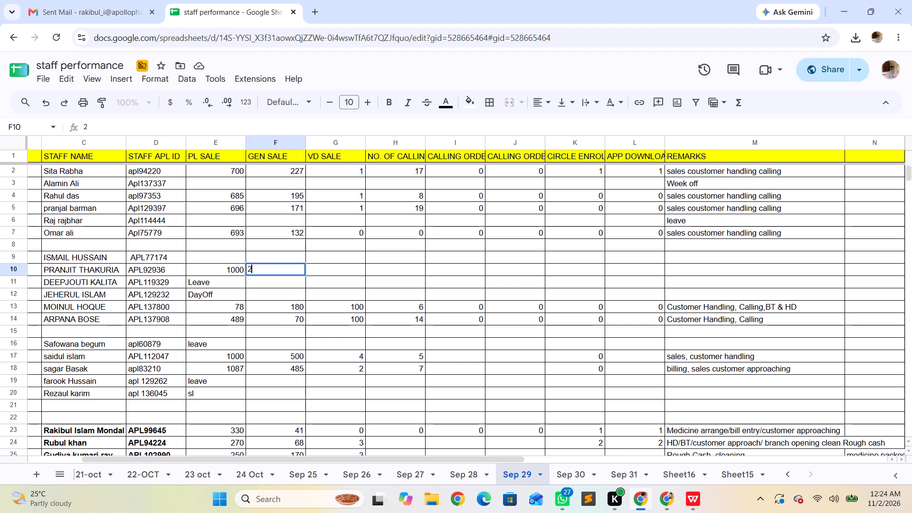
{"action": "key", "text": "BackSpace"}
{"action": "type", "text": "250"}
{"action": "key", "text": "Right"}
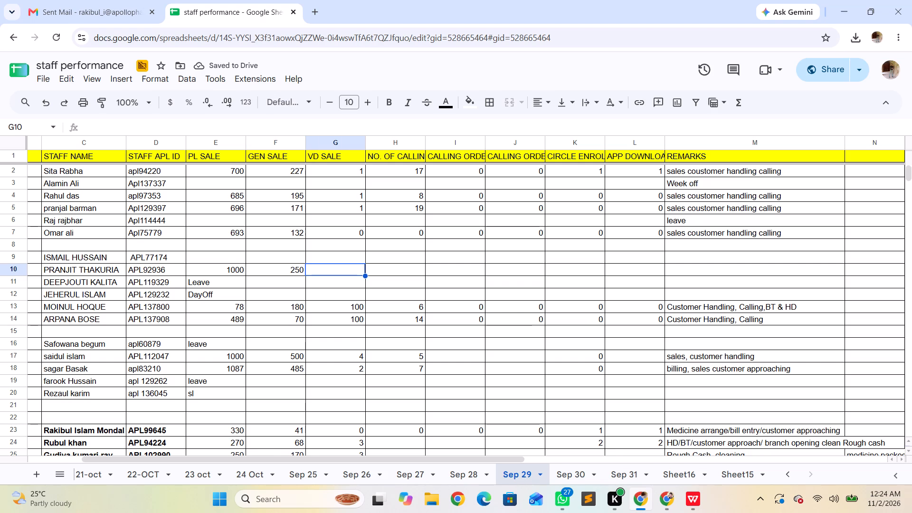
{"action": "type", "text": "200"}
{"action": "key", "text": "Right"}
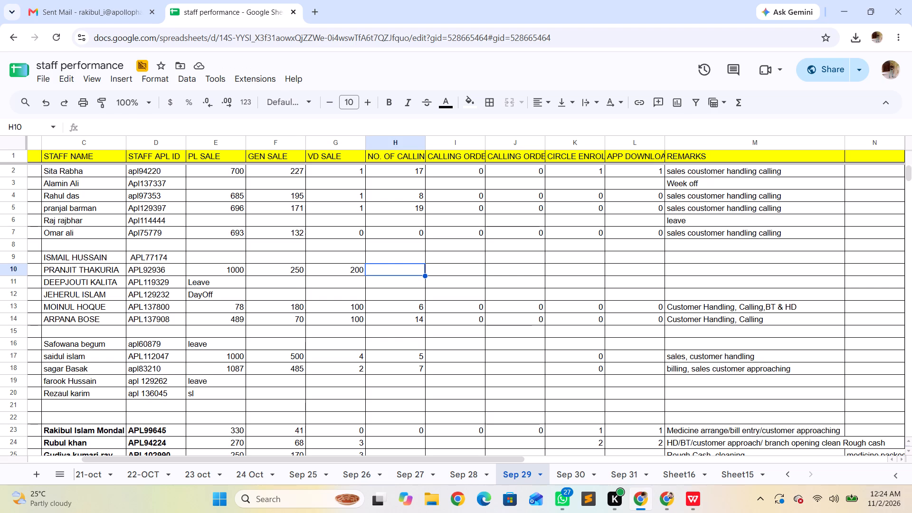
Enter 0 in row 10 for NO. OF CALLING, both calling order columns, circle enrollment and app download.
{"action": "key", "text": "0"}
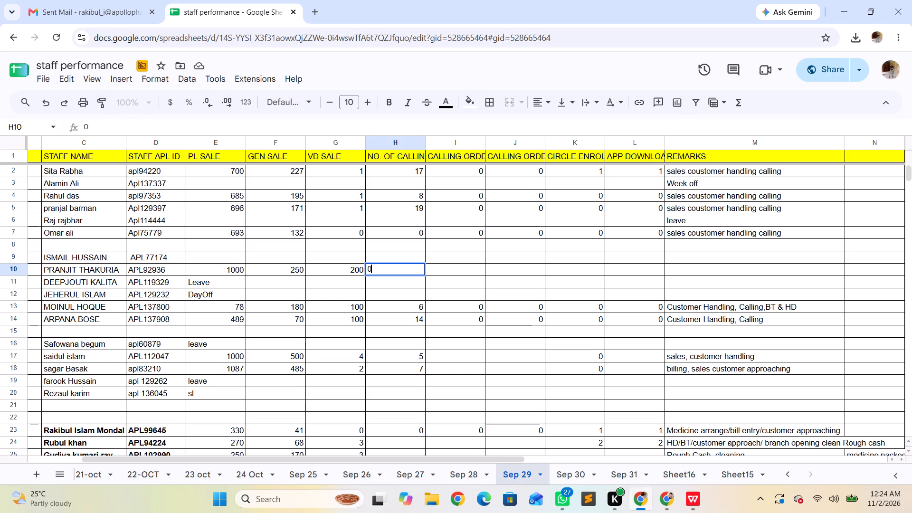
{"action": "key", "text": "Right"}
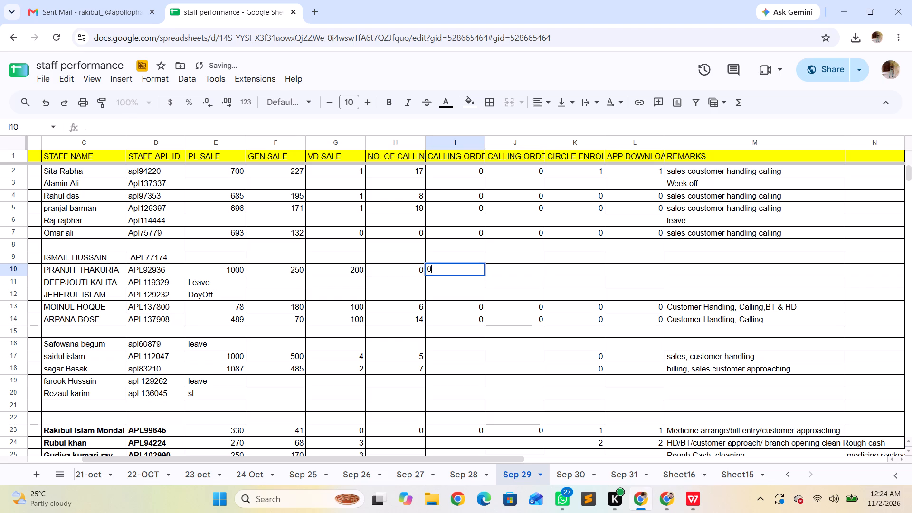
{"action": "key", "text": "0"}
{"action": "key", "text": "Right"}
{"action": "key", "text": "0"}
{"action": "key", "text": "Right"}
{"action": "key", "text": "0"}
{"action": "key", "text": "Right"}
{"action": "key", "text": "0"}
{"action": "key", "text": "Right"}
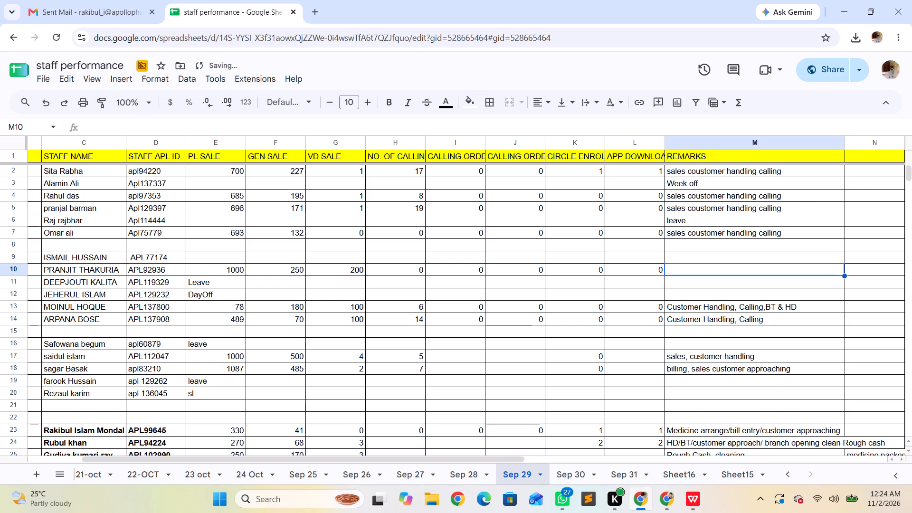
Enter the remark "Customer Handling, HD" for the Lokhra staff member in row 10.
{"action": "key", "text": "shift+c"}
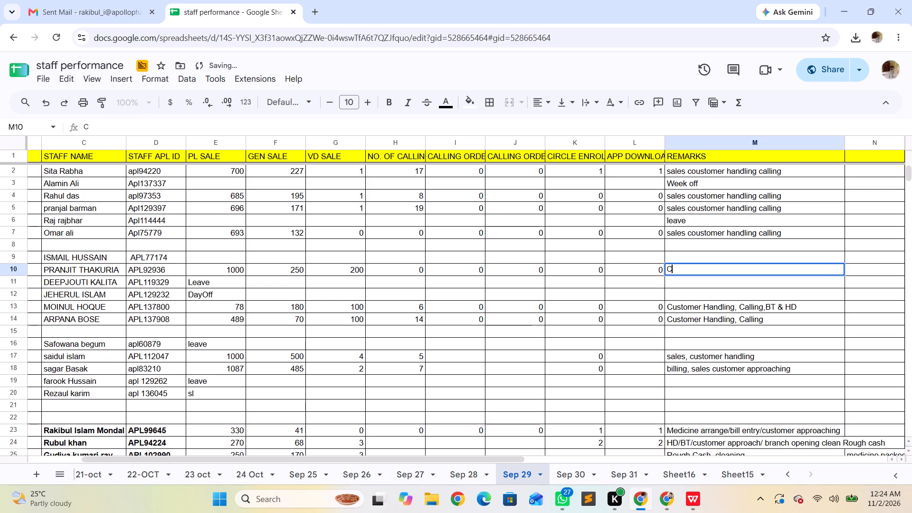
{"action": "type", "text": "us"}
{"action": "type", "text": "tomer"}
{"action": "key", "text": "space"}
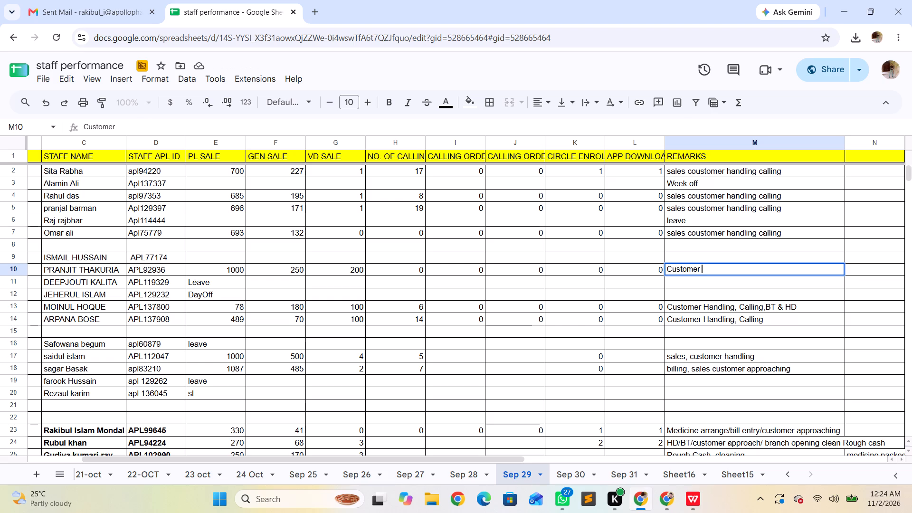
{"action": "type", "text": "Handling"}
{"action": "type", "text": ","}
{"action": "key", "text": "space"}
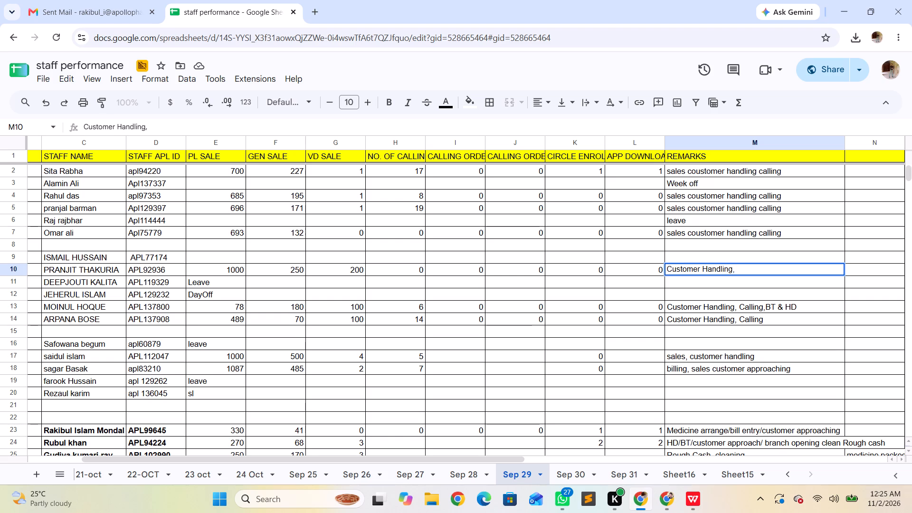
{"action": "type", "text": "HT"}
{"action": "key", "text": "BackSpace"}
{"action": "key", "text": "shift+d"}
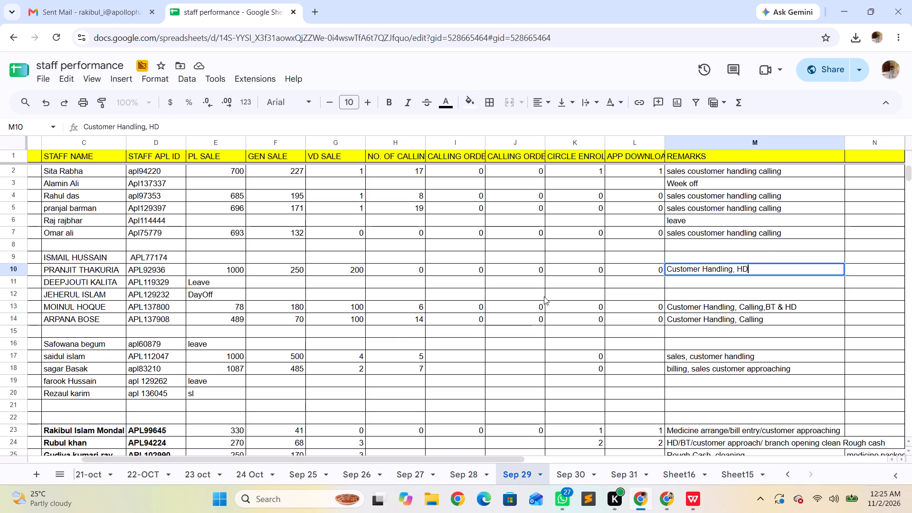
{"action": "key", "text": "Up"}
Fill the Lokhra staff member's row 9 with PL SALE 1150, GEN SALE 330 and VD SALE 100.
{"action": "key", "text": "Left"}
{"action": "key", "text": "Left"}
{"action": "key", "text": "Left"}
{"action": "key", "text": "Left"}
{"action": "key", "text": "Left"}
{"action": "key", "text": "Left"}
{"action": "key", "text": "Left"}
{"action": "key", "text": "Left"}
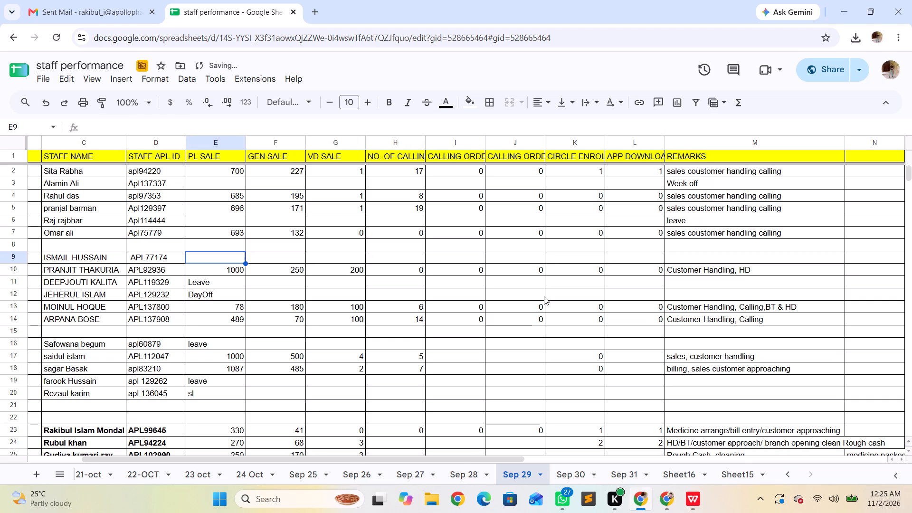
{"action": "key", "text": "1"}
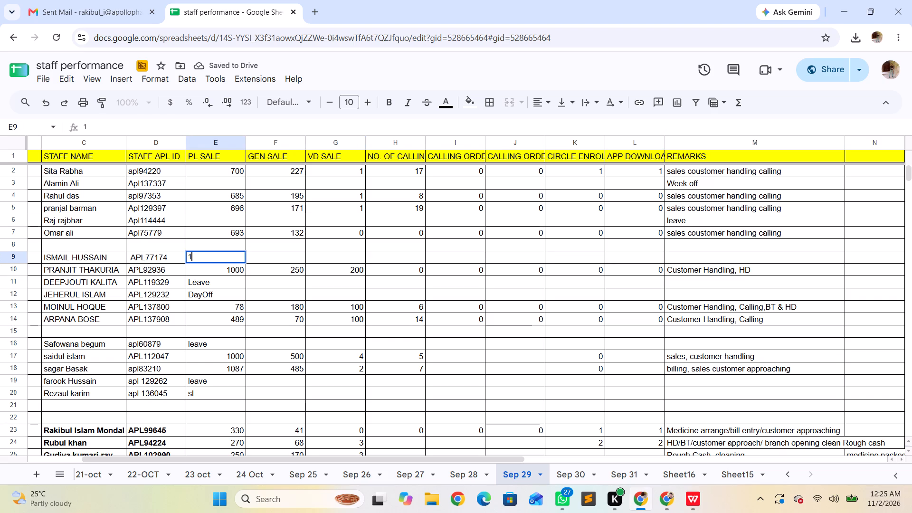
{"action": "type", "text": "150"}
{"action": "key", "text": "Right"}
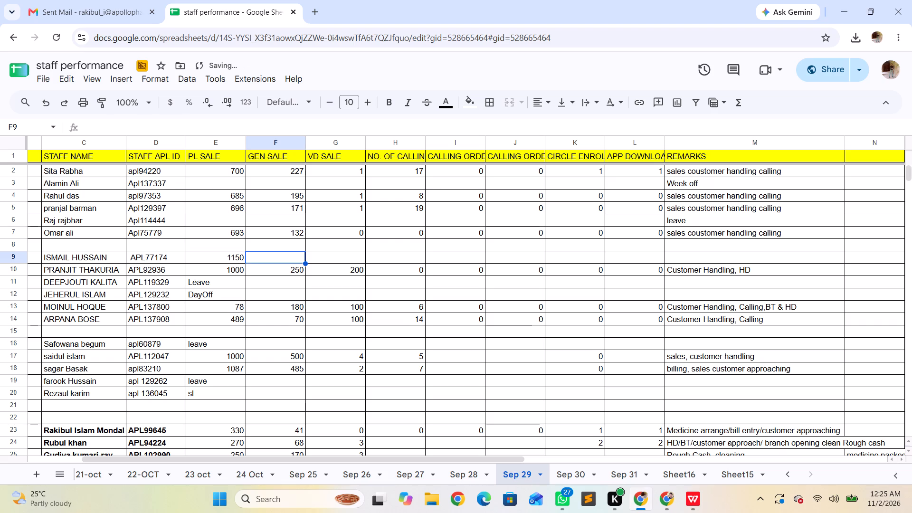
{"action": "key", "text": "3"}
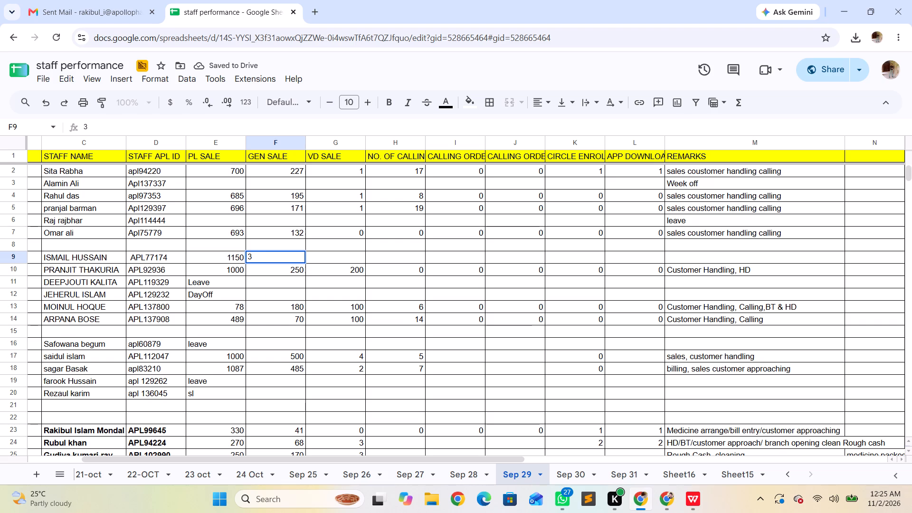
{"action": "type", "text": "30"}
{"action": "key", "text": "Right"}
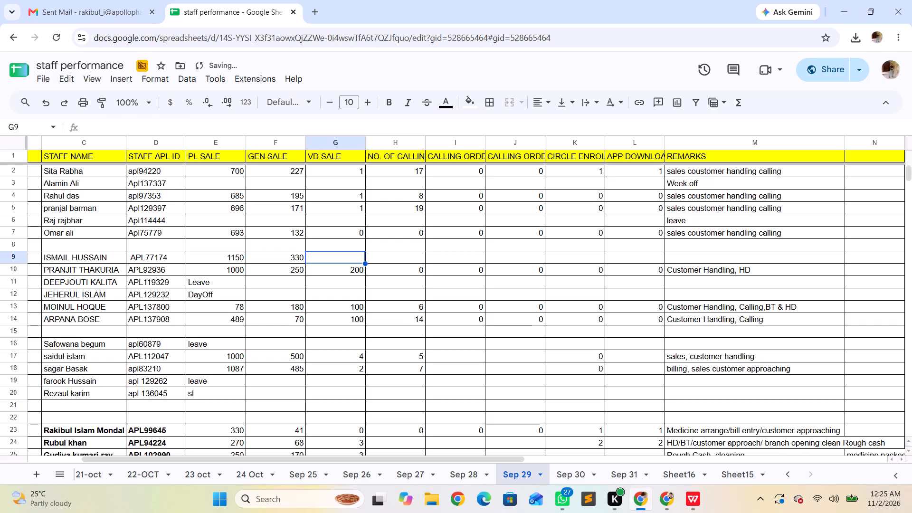
{"action": "type", "text": "100"}
{"action": "key", "text": "Right"}
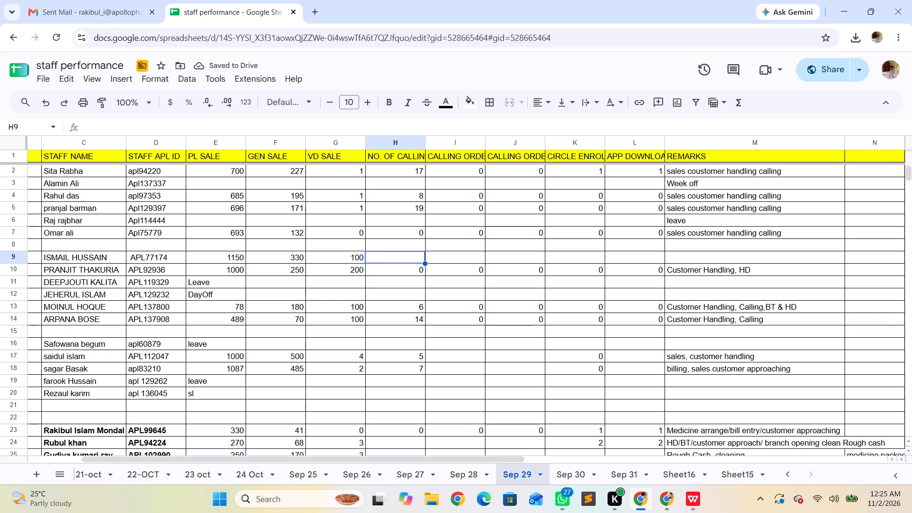
Enter NO. OF CALLING 5 in row 9 and 0 for both calling order columns, circle enrollment and app download.
{"action": "key", "text": "5"}
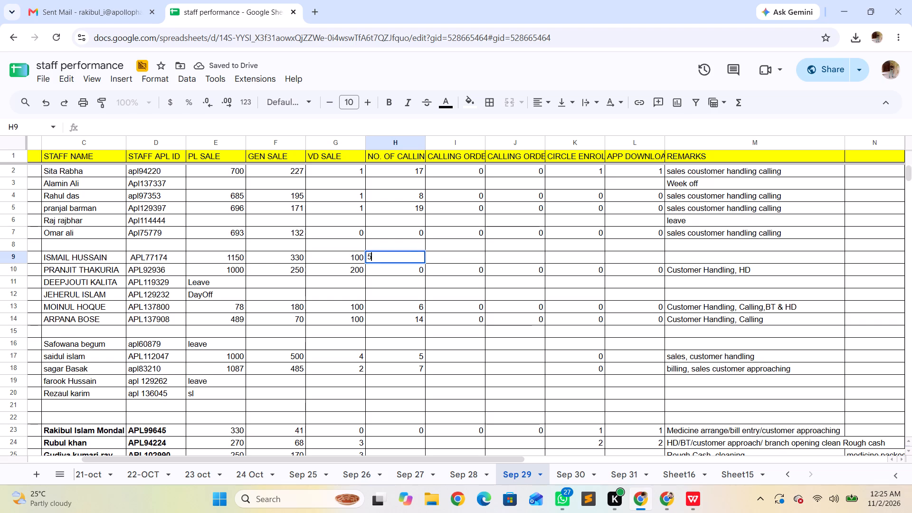
{"action": "key", "text": "Right"}
{"action": "key", "text": "0"}
{"action": "key", "text": "Right"}
{"action": "key", "text": "0"}
{"action": "key", "text": "Right"}
{"action": "key", "text": "0"}
{"action": "key", "text": "Right"}
{"action": "key", "text": "0"}
{"action": "key", "text": "Right"}
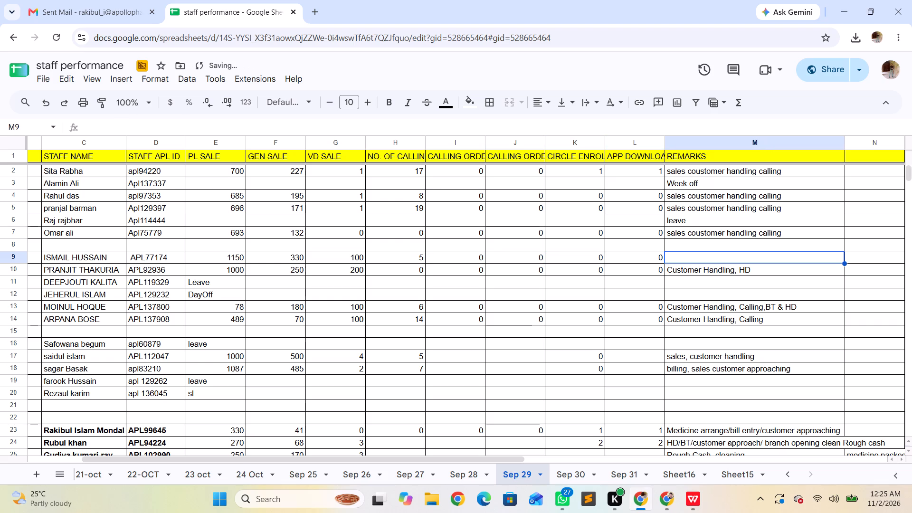
Enter the remark "Calling, Customer Handling" for the Lokhra staff member in row 9.
{"action": "type", "text": "Calli"}
{"action": "type", "text": "ng"}
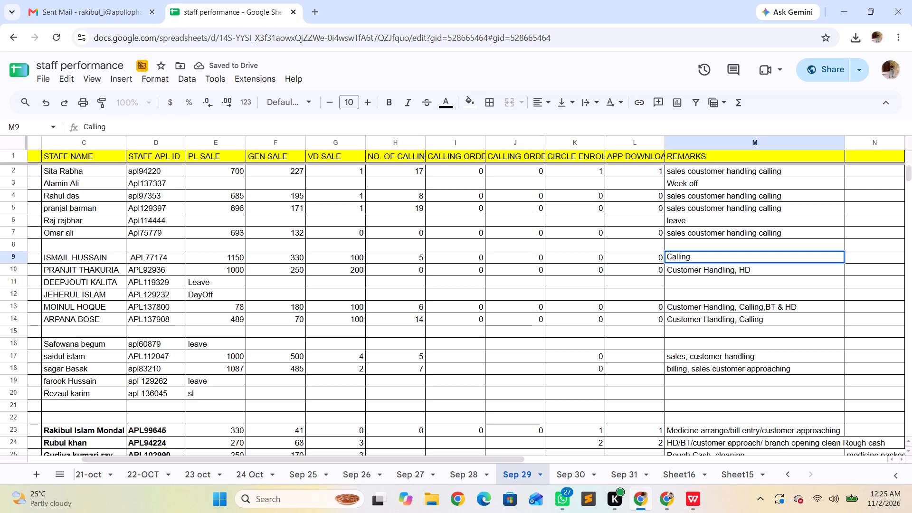
{"action": "type", "text": ","}
{"action": "key", "text": "space"}
{"action": "type", "text": "Customer h"}
{"action": "key", "text": "BackSpace"}
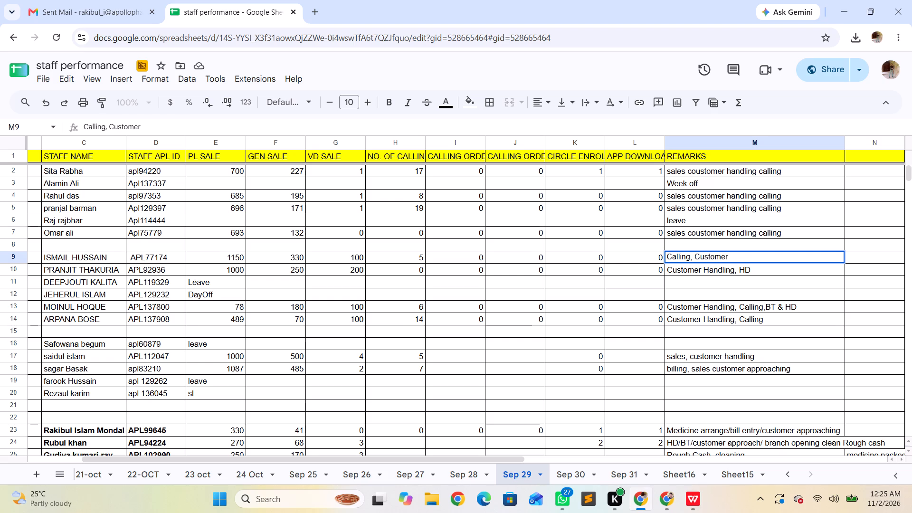
{"action": "type", "text": "Handlk"}
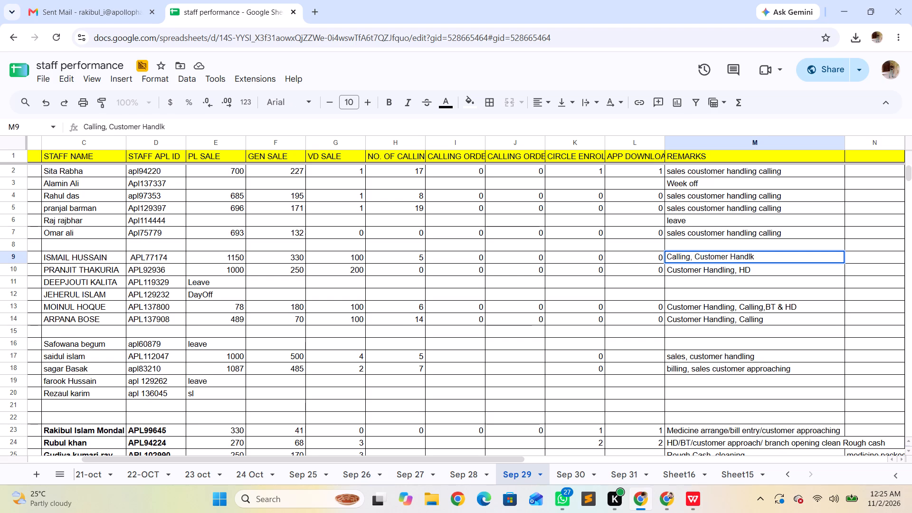
{"action": "key", "text": "BackSpace"}
{"action": "type", "text": "ing"}
{"action": "left_click", "coordinate": [838, 321]}
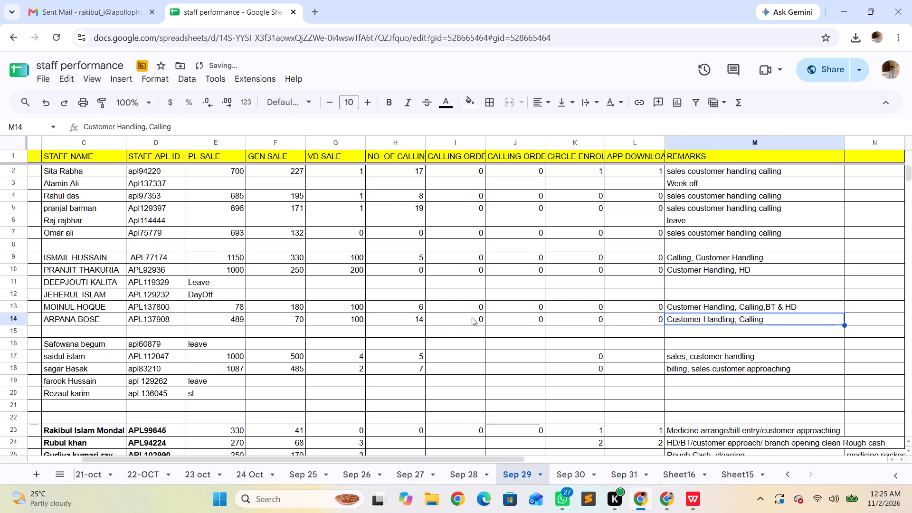
Open the Sep 30 sheet and look over the branch staff rows for missing performance figures.
{"action": "scroll", "coordinate": [406, 347], "scroll_direction": "right", "scroll_amount": 5}
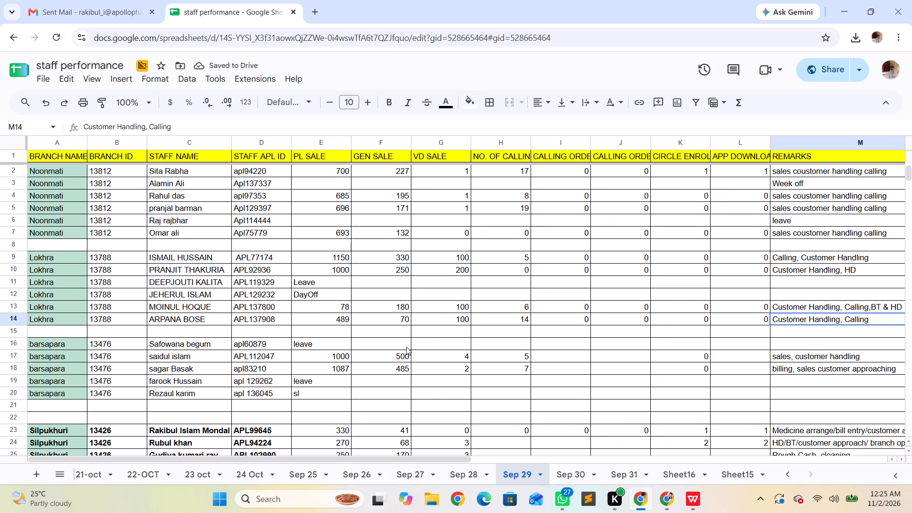
{"action": "scroll", "coordinate": [406, 347], "scroll_direction": "up", "scroll_amount": 1}
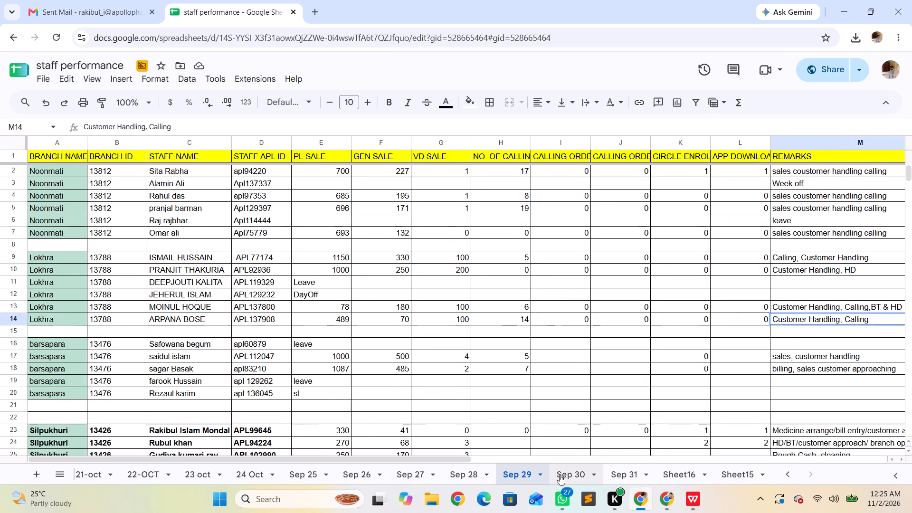
{"action": "left_click", "coordinate": [573, 475]}
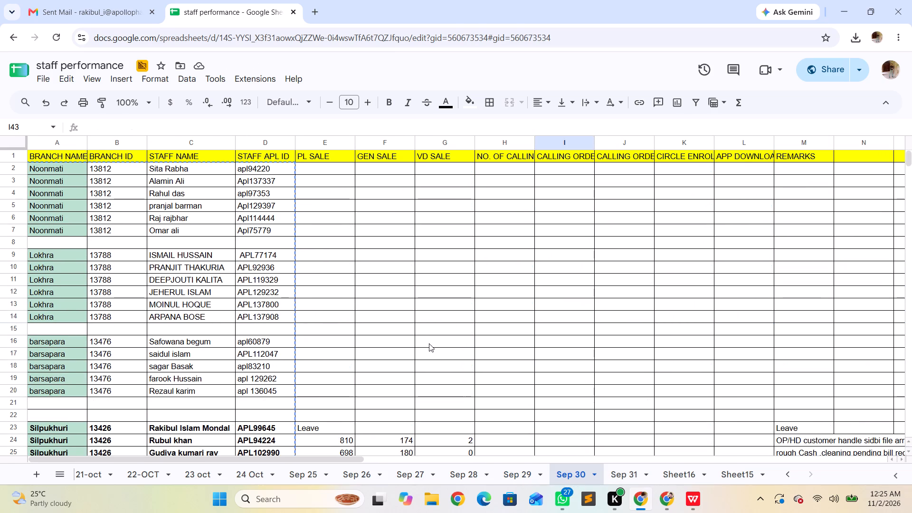
{"action": "scroll", "coordinate": [429, 343], "scroll_direction": "up", "scroll_amount": 5}
{"action": "left_click", "coordinate": [426, 299]}
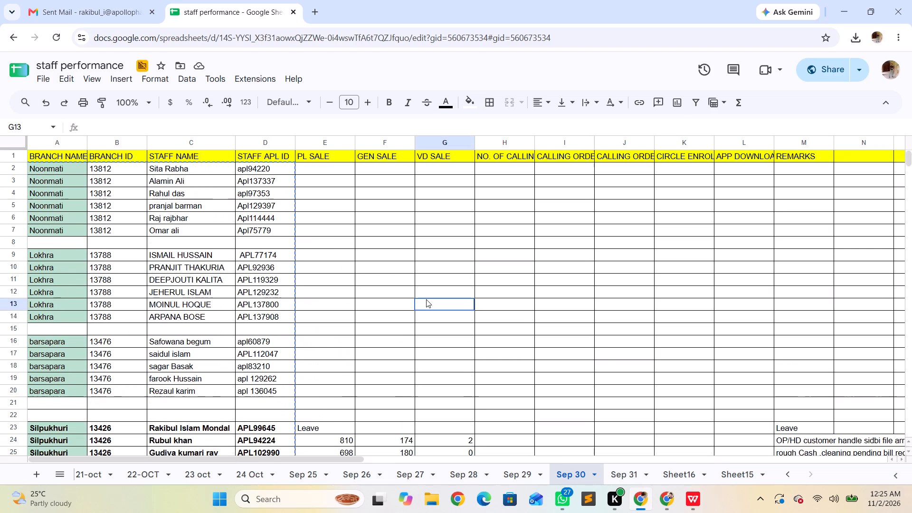
{"action": "scroll", "coordinate": [446, 299], "scroll_direction": "down", "scroll_amount": 2}
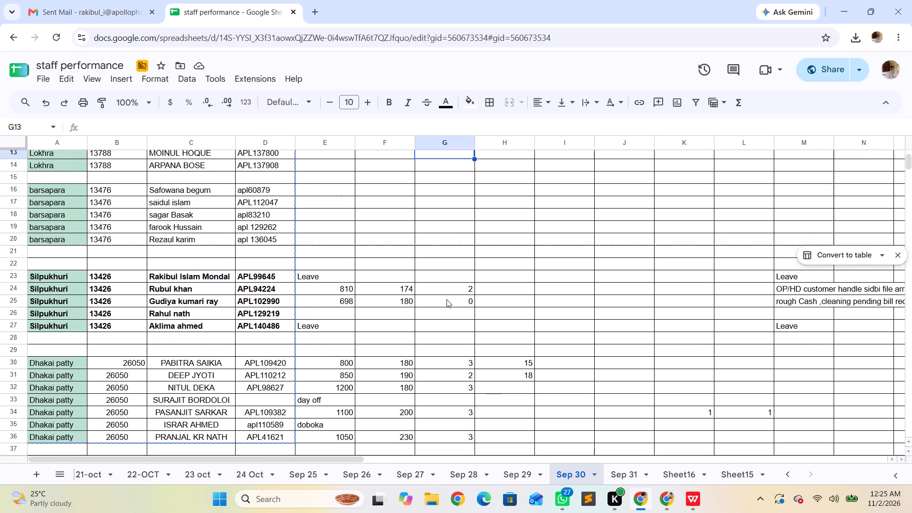
{"action": "scroll", "coordinate": [446, 299], "scroll_direction": "down", "scroll_amount": 3}
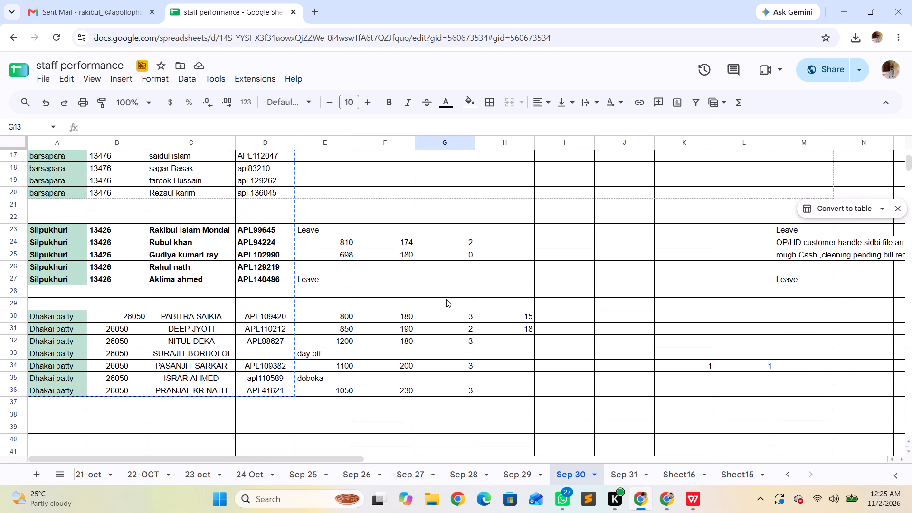
{"action": "scroll", "coordinate": [446, 299], "scroll_direction": "up", "scroll_amount": 4}
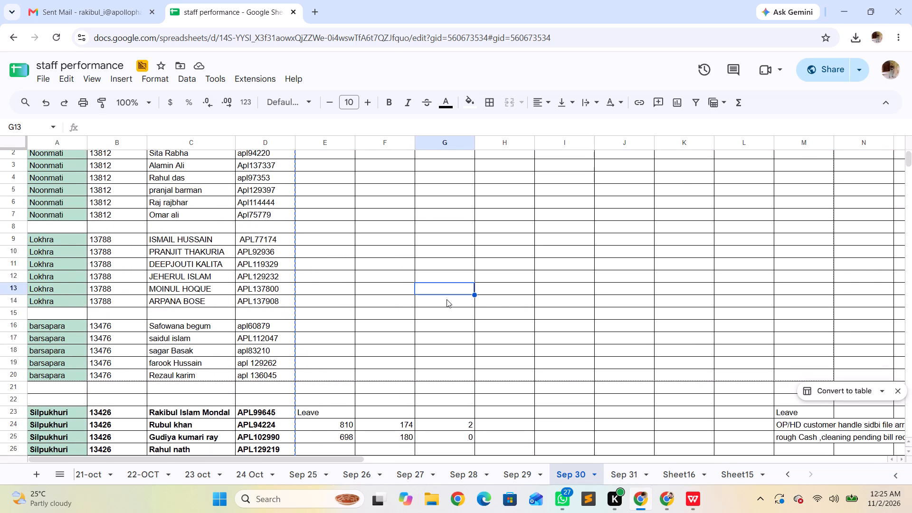
Save the spreadsheet.
{"action": "key", "text": "ctrl+s"}
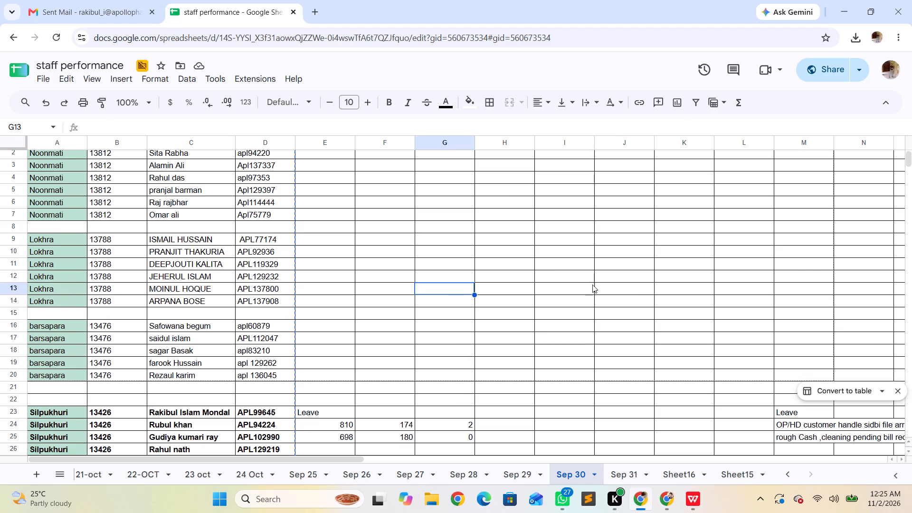
Freeze the header row of the Sep 30 sheet.
{"action": "left_click_drag", "start_coordinate": [592, 285], "coordinate": [400, 359]}
{"action": "left_click", "coordinate": [462, 239]}
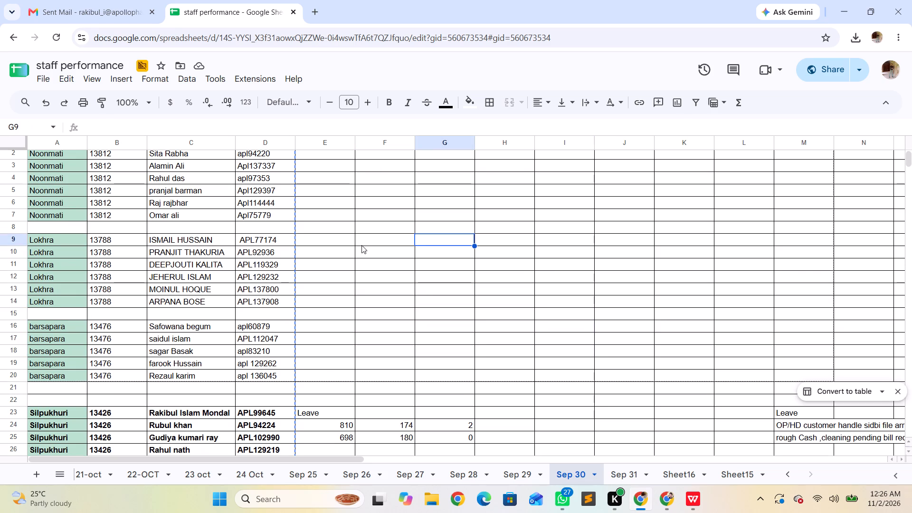
{"action": "scroll", "coordinate": [361, 245], "scroll_direction": "up", "scroll_amount": 8}
{"action": "left_click", "coordinate": [8, 155]}
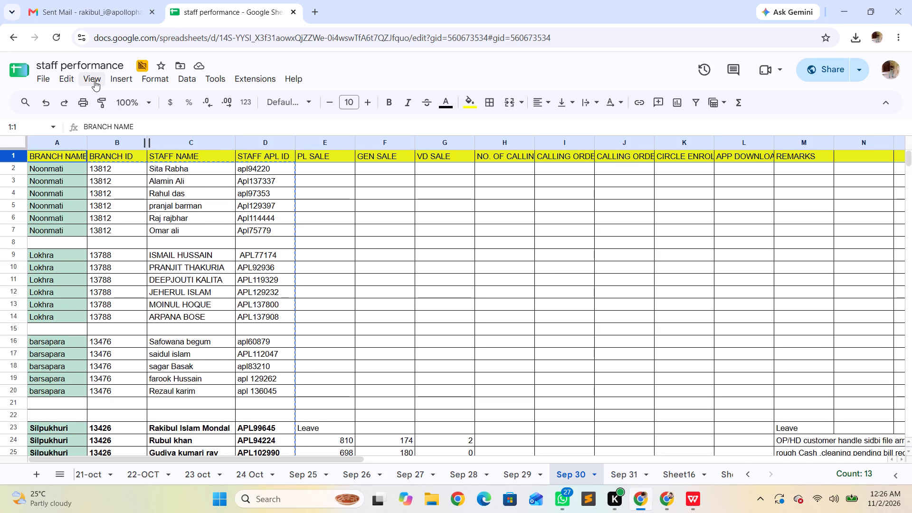
{"action": "left_click", "coordinate": [408, 360]}
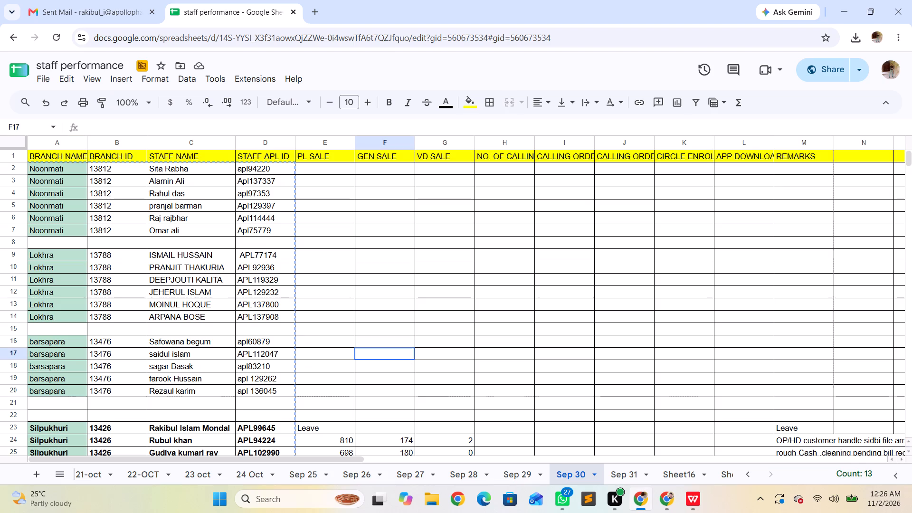
{"action": "left_click", "coordinate": [19, 156]}
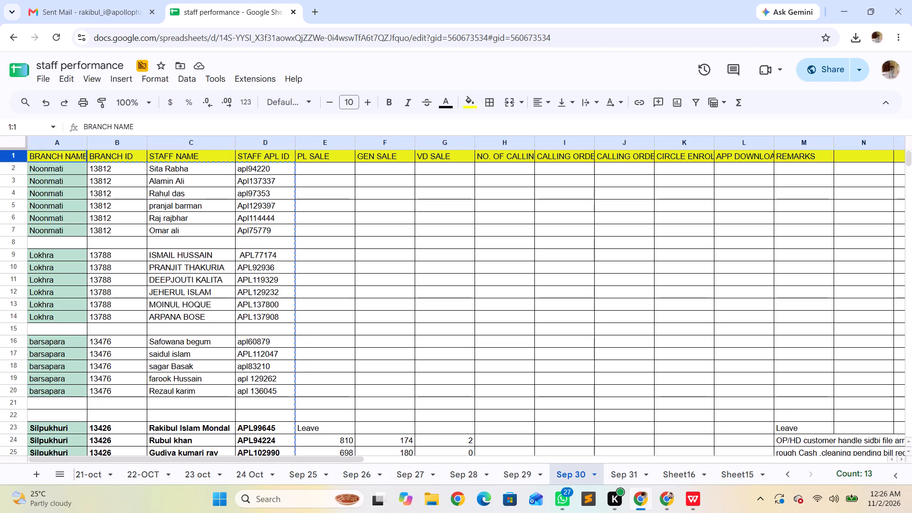
{"action": "left_click_drag", "start_coordinate": [92, 76], "coordinate": [145, 118]}
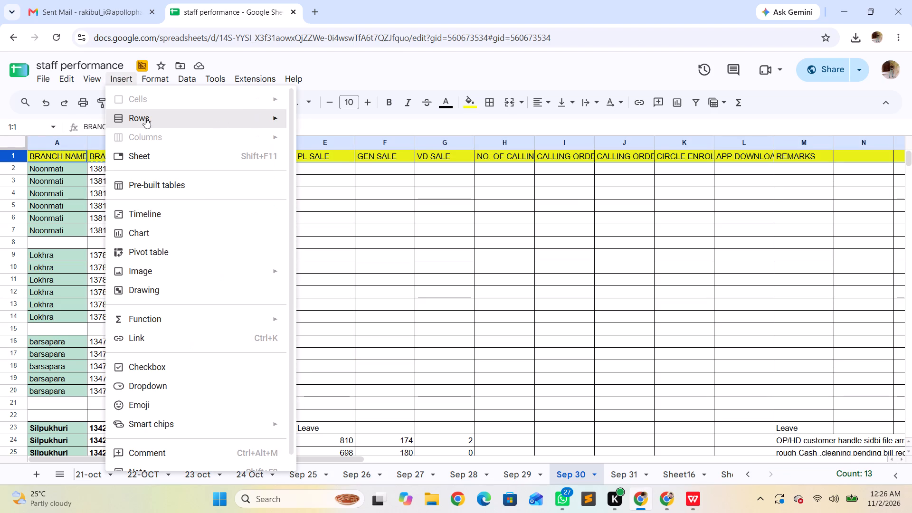
{"action": "left_click_drag", "start_coordinate": [145, 118], "coordinate": [252, 116]}
{"action": "left_click_drag", "start_coordinate": [252, 116], "coordinate": [266, 121]}
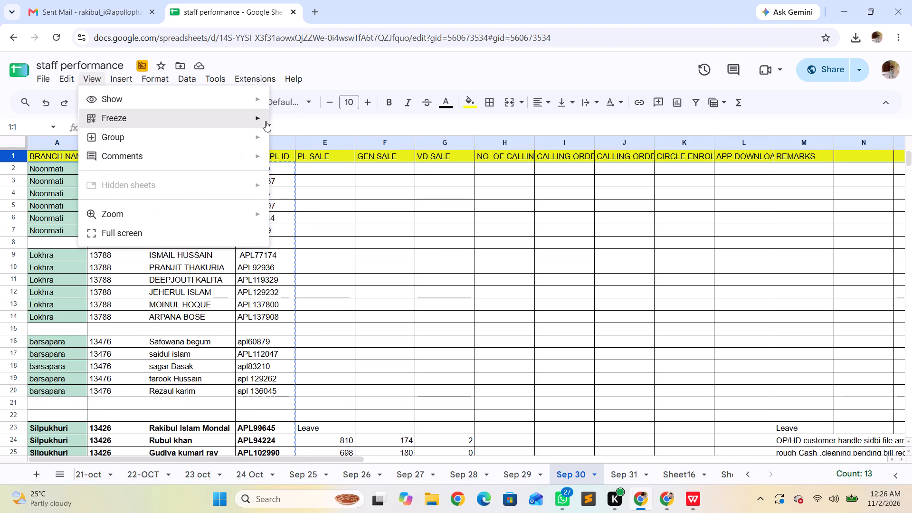
{"action": "left_click_drag", "start_coordinate": [266, 121], "coordinate": [300, 135]}
{"action": "left_click", "coordinate": [300, 135]}
{"action": "left_click", "coordinate": [465, 314]}
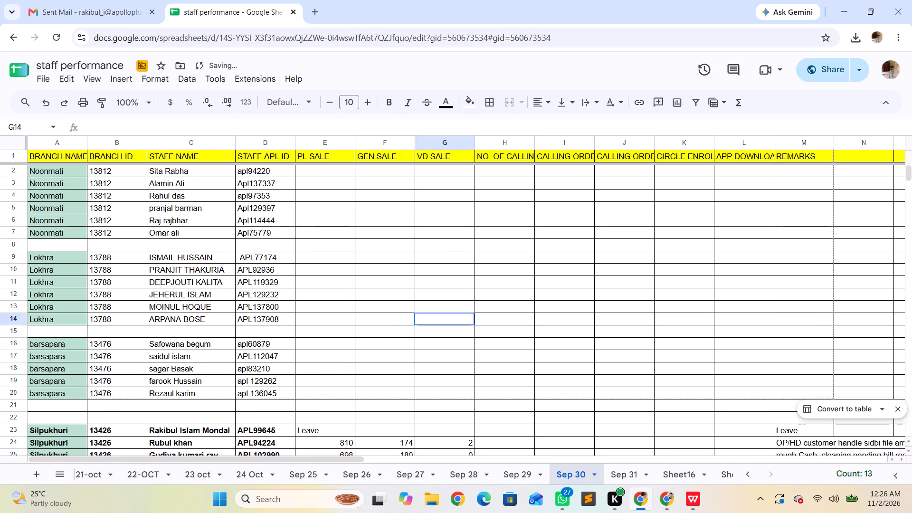
Look over the empty branch staff rows on the Sep 30 sheet and check the October 2026 calendar.
{"action": "scroll", "coordinate": [409, 288], "scroll_direction": "up", "scroll_amount": 1}
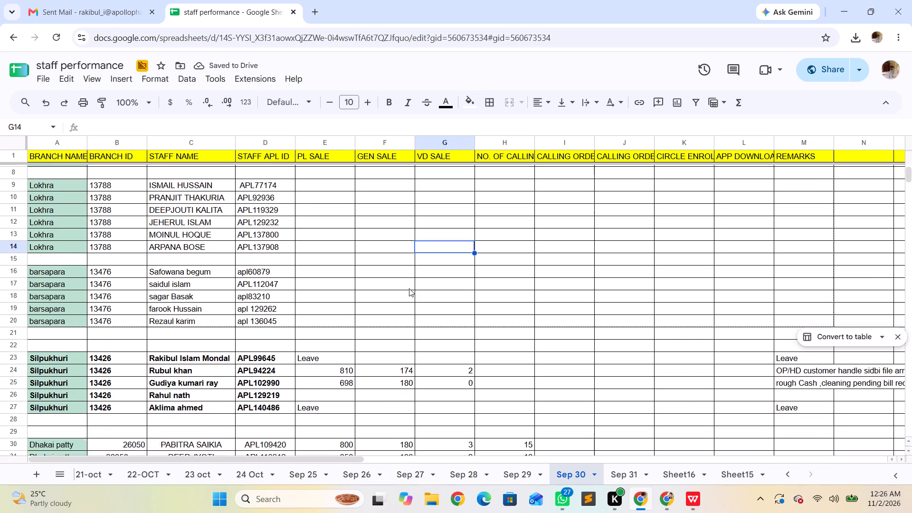
{"action": "scroll", "coordinate": [409, 288], "scroll_direction": "up", "scroll_amount": 1}
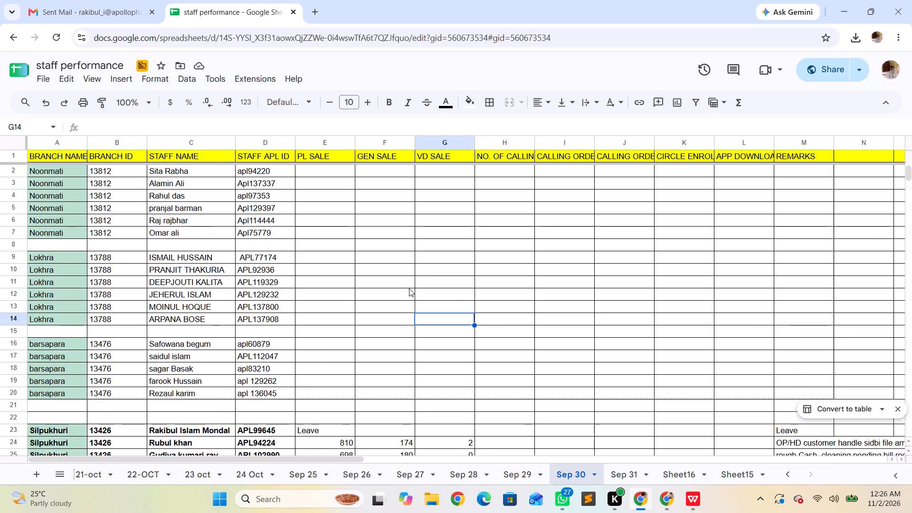
{"action": "left_click", "coordinate": [365, 224]}
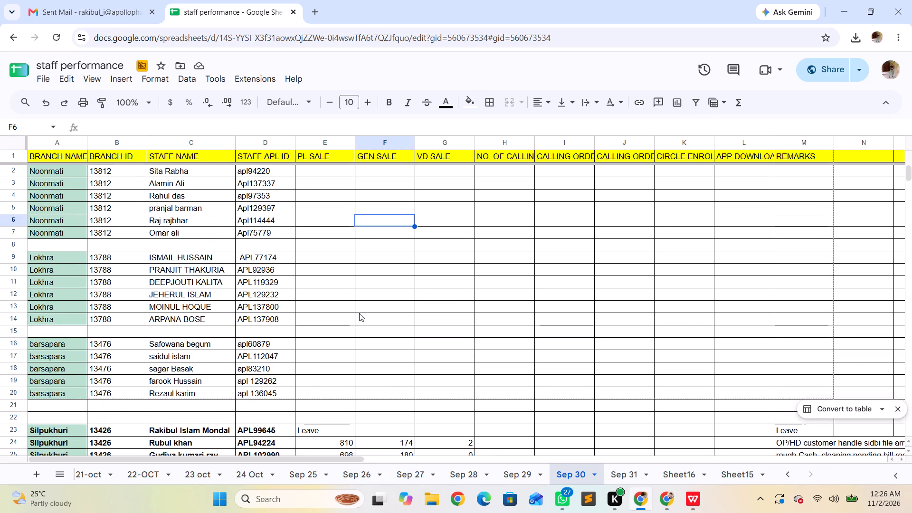
{"action": "scroll", "coordinate": [359, 313], "scroll_direction": "up", "scroll_amount": 1}
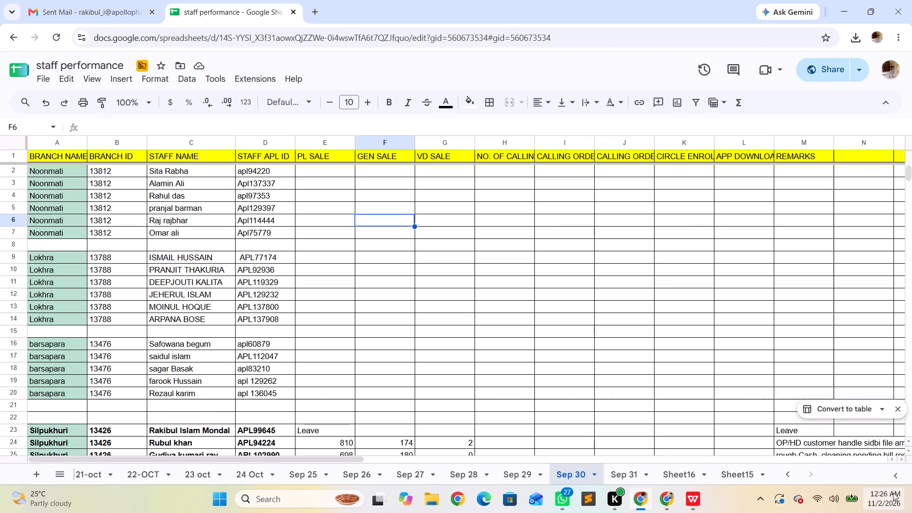
{"action": "left_click", "coordinate": [892, 493]}
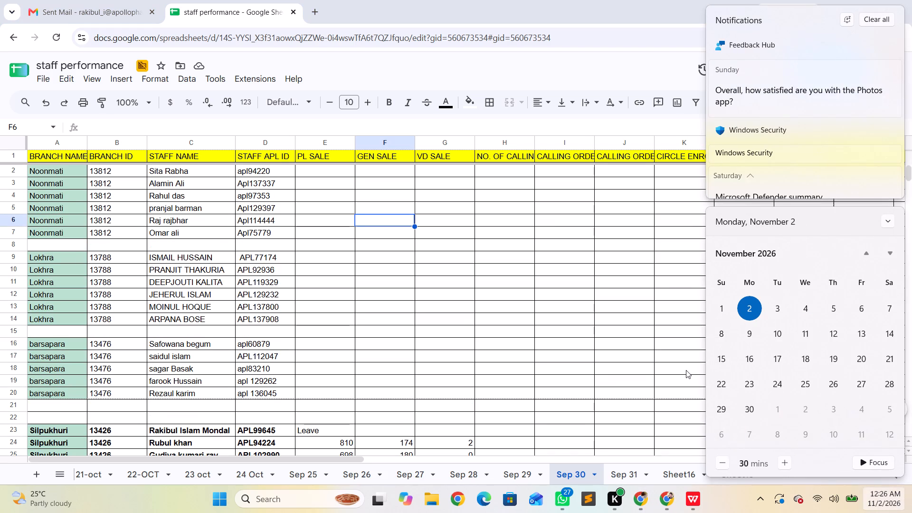
{"action": "left_click", "coordinate": [867, 253]}
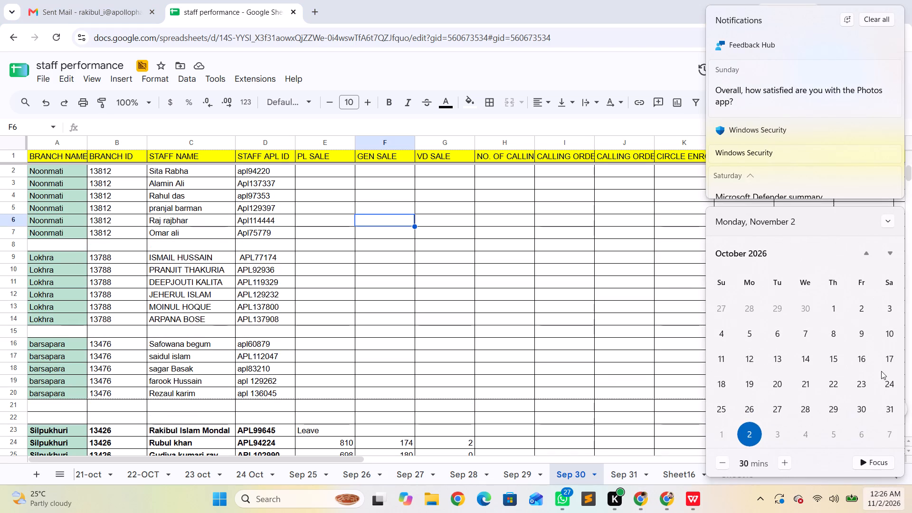
{"action": "left_click", "coordinate": [599, 278]}
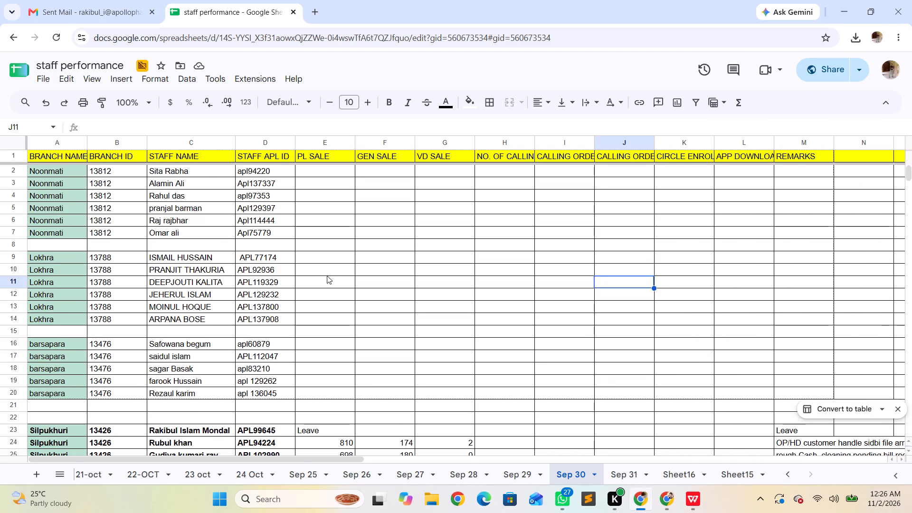
Enter DayOff under PL SALE for the Lokhra staff member in row 9.
{"action": "left_click", "coordinate": [309, 260]}
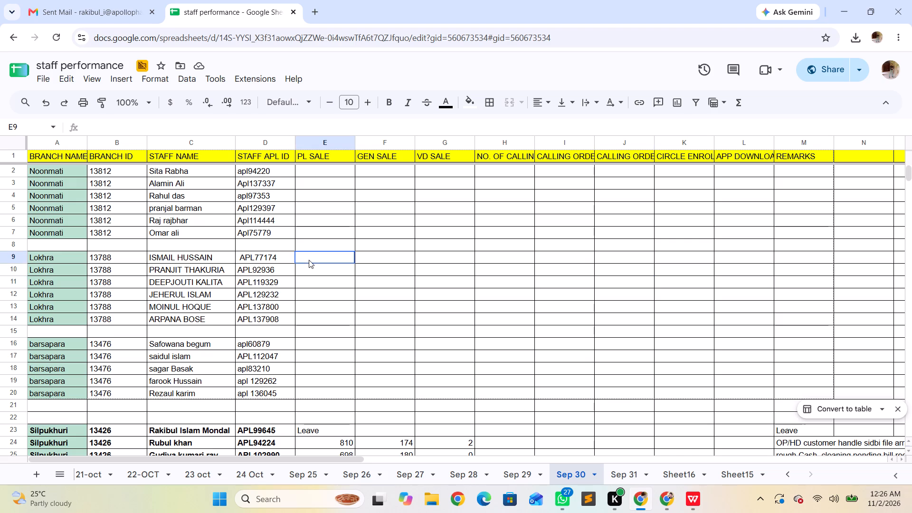
{"action": "type", "text": "Day"}
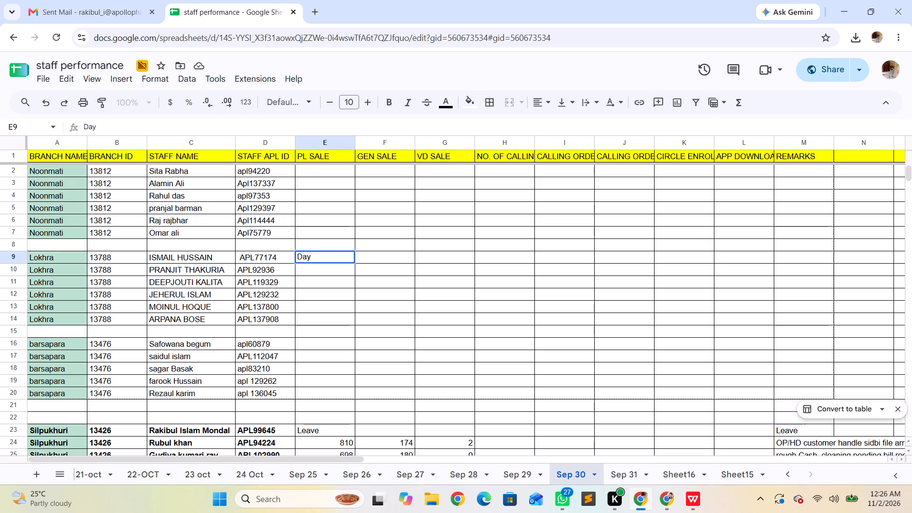
{"action": "type", "text": "Off"}
{"action": "left_click_drag", "start_coordinate": [304, 290], "coordinate": [325, 378]}
{"action": "left_click", "coordinate": [325, 378]}
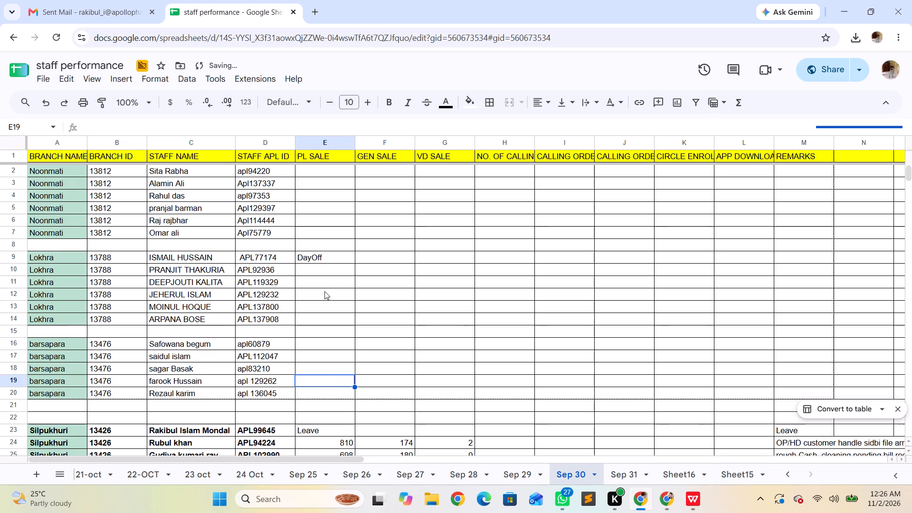
Enter PL SALE 695, GEN SALE 347 and VD SALE 200 for the Lokhra staff member in row 14.
{"action": "left_click", "coordinate": [324, 266]}
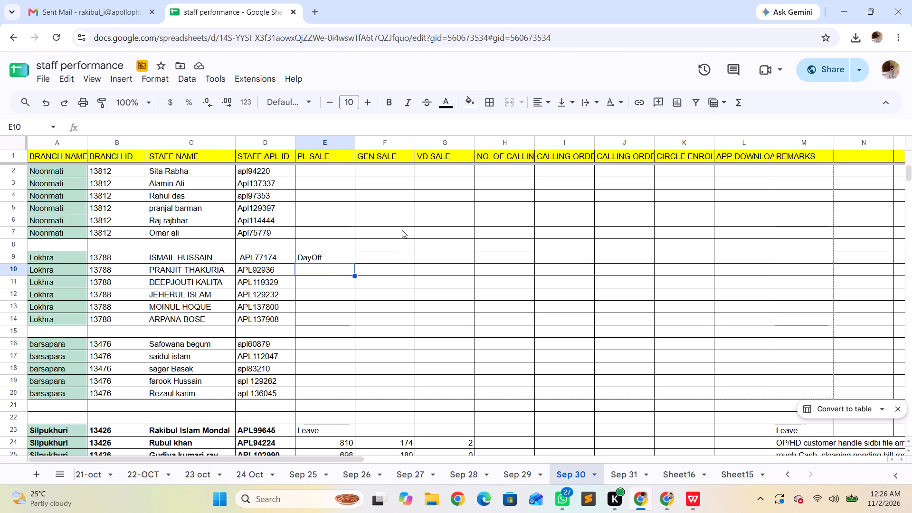
{"action": "key", "text": "Down"}
{"action": "key", "text": "Down"}
{"action": "key", "text": "Down"}
{"action": "key", "text": "Down"}
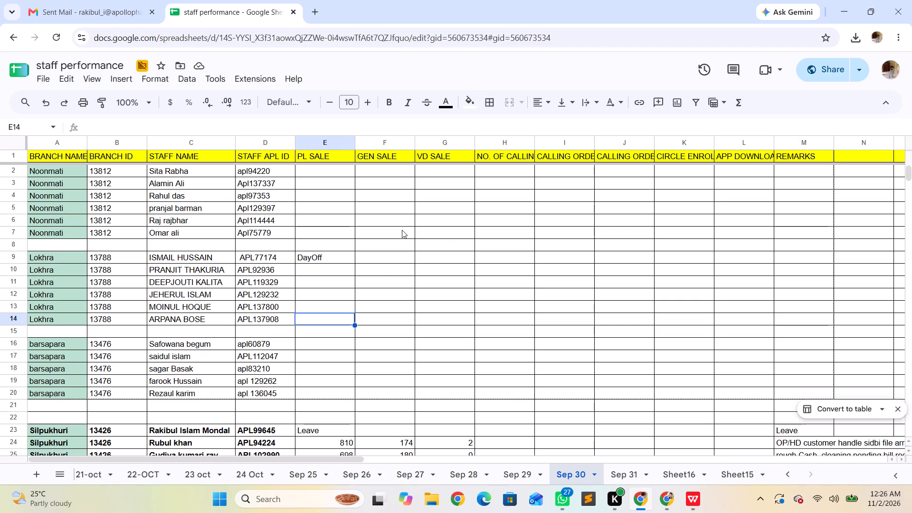
{"action": "type", "text": "695"}
{"action": "key", "text": "Right"}
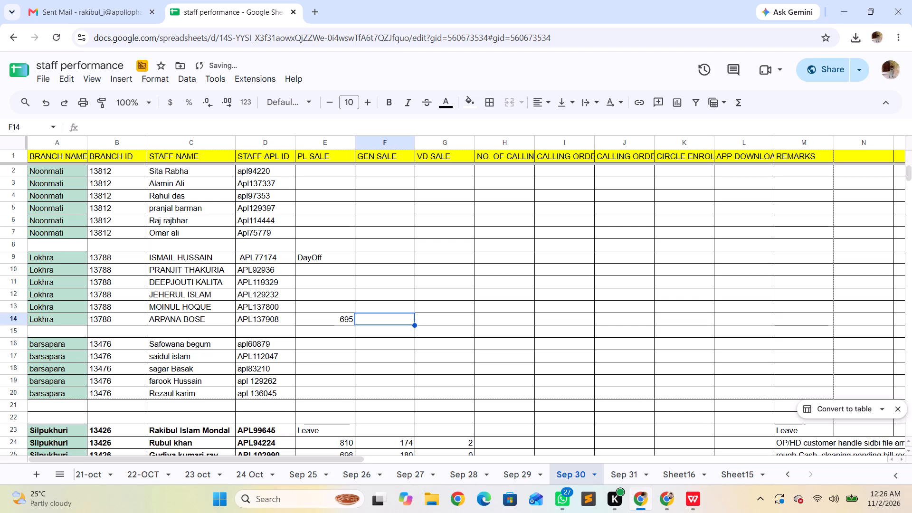
{"action": "type", "text": "347"}
{"action": "key", "text": "Right"}
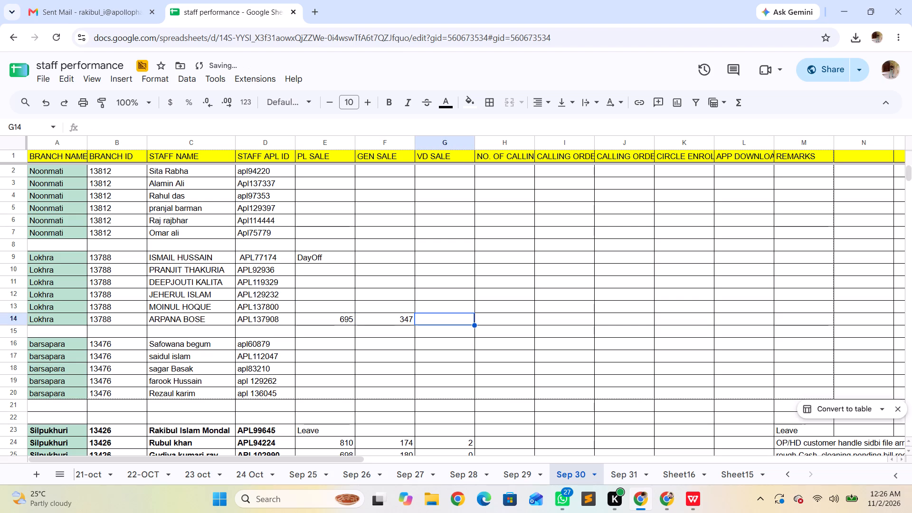
{"action": "type", "text": "200"}
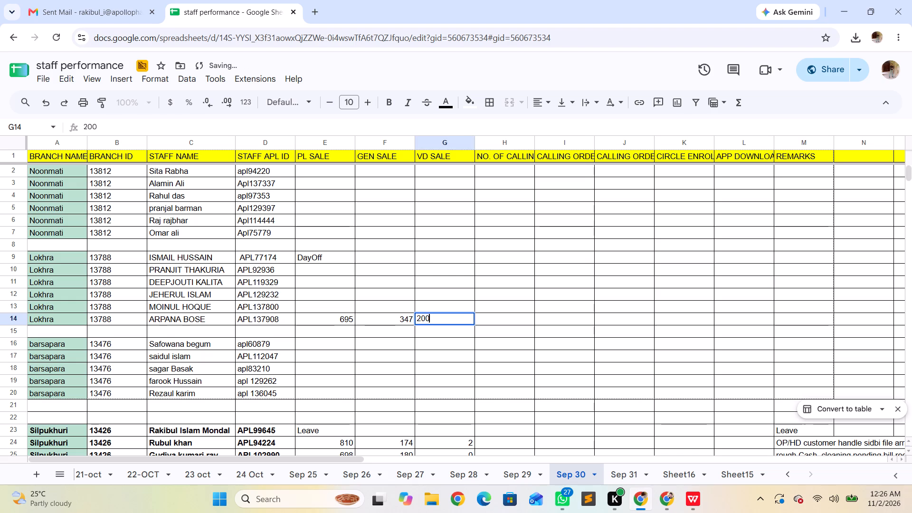
{"action": "key", "text": "Right"}
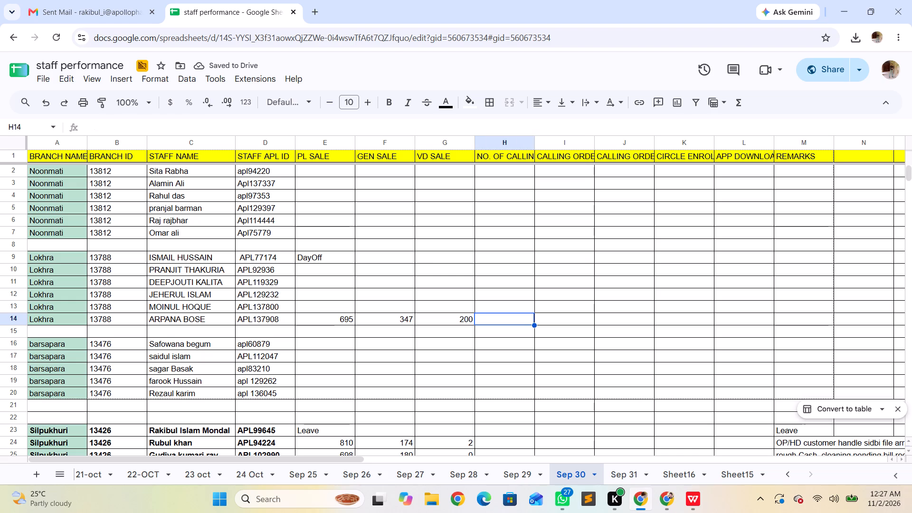
Enter NO. OF CALLING 12 in row 14 and 0 for both calling order columns, circle enrollment and app download.
{"action": "type", "text": "12"}
{"action": "key", "text": "Right"}
{"action": "key", "text": "0"}
{"action": "key", "text": "Right"}
{"action": "key", "text": "0"}
{"action": "key", "text": "Right"}
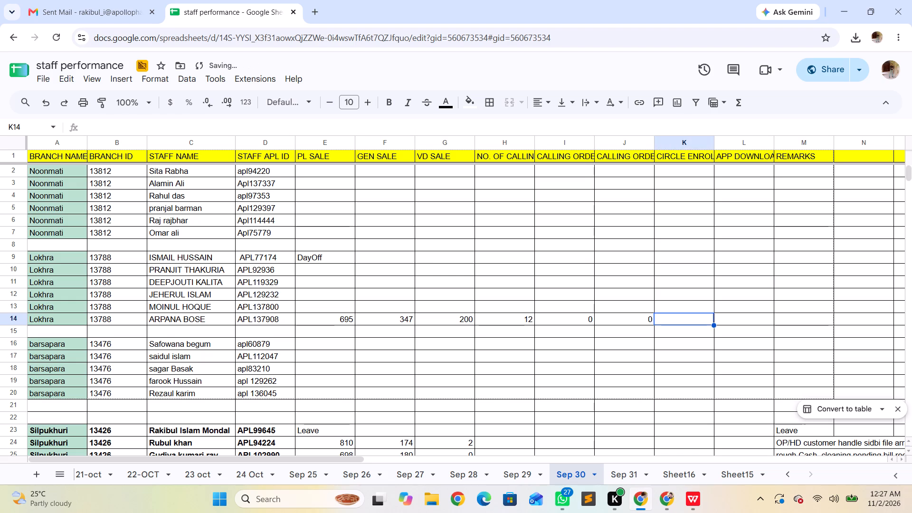
{"action": "key", "text": "0"}
{"action": "key", "text": "Right"}
{"action": "key", "text": "0"}
{"action": "key", "text": "Right"}
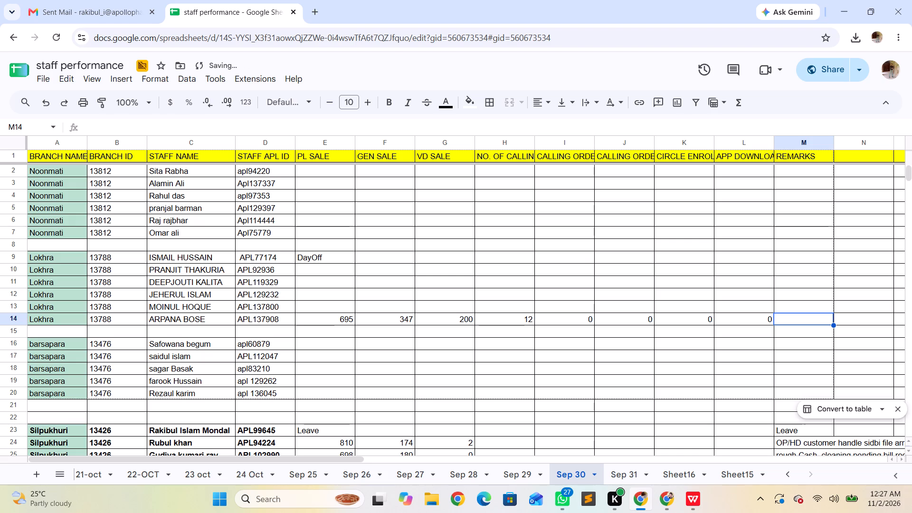
Enter the remark "Calling, Customer Handling, Branch Cleaning" for the Lokhra staff member in row 14.
{"action": "key", "text": "shift+c"}
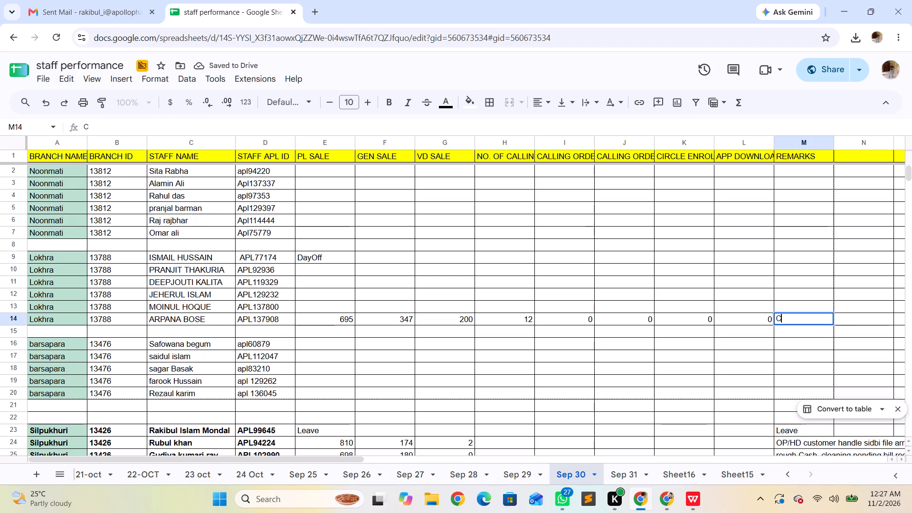
{"action": "type", "text": "alli"}
{"action": "type", "text": "ng"}
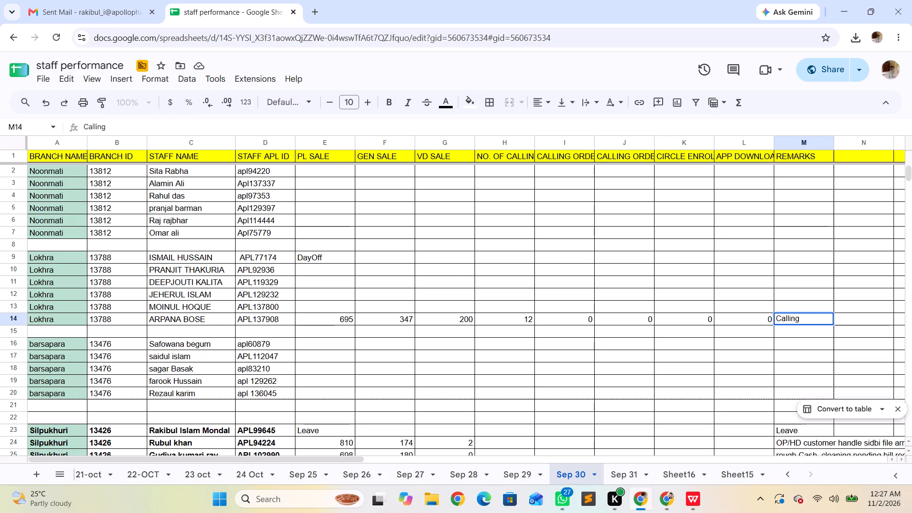
{"action": "type", "text": ","}
{"action": "key", "text": "space"}
{"action": "type", "text": "Cu"}
{"action": "type", "text": "stomer"}
{"action": "key", "text": "space"}
{"action": "type", "text": "Handling"}
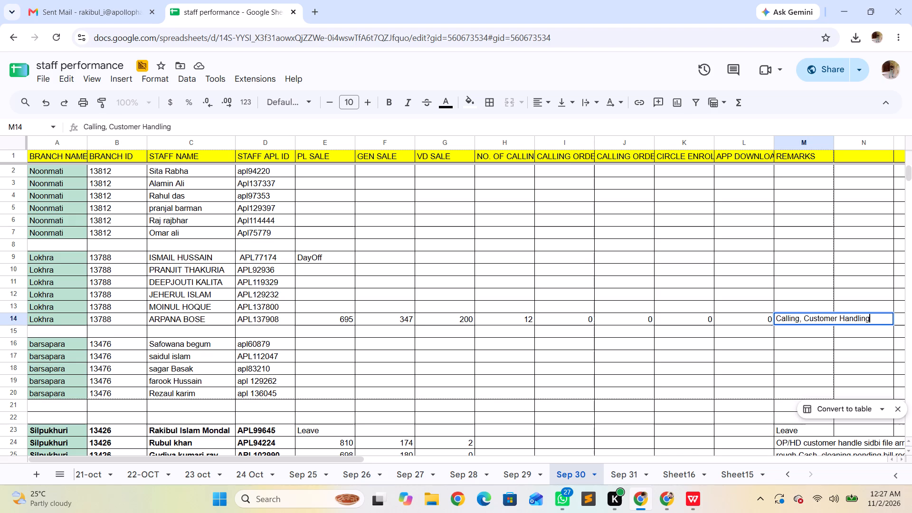
{"action": "type", "text": ","}
{"action": "key", "text": "space"}
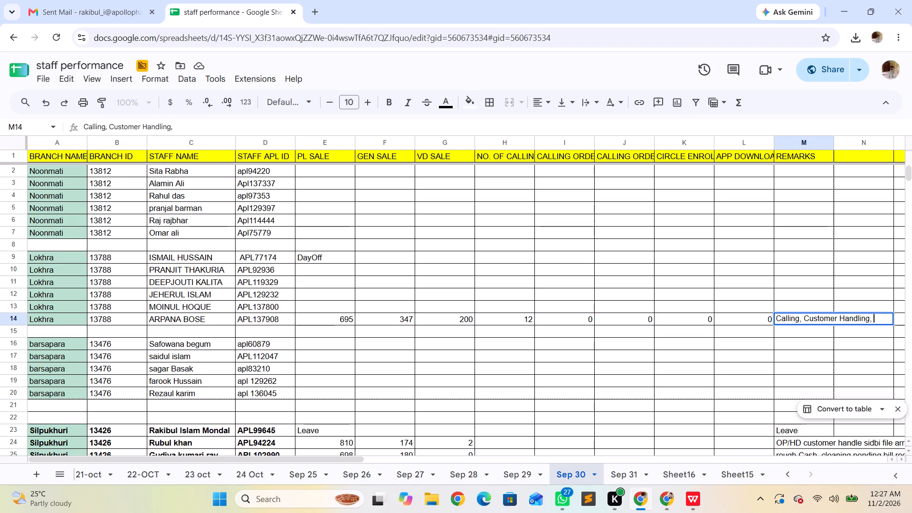
{"action": "type", "text": "Branch"}
{"action": "key", "text": "space"}
{"action": "type", "text": "Cleaning"}
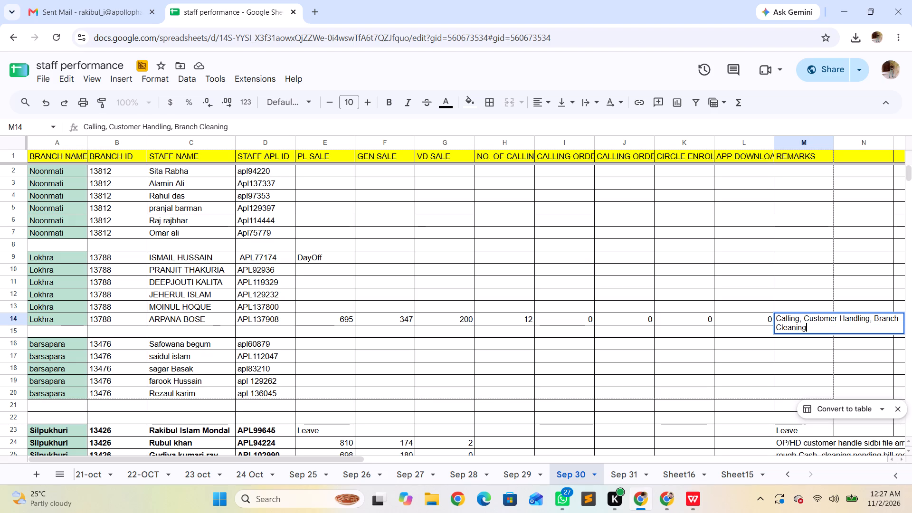
{"action": "key", "text": "Tab"}
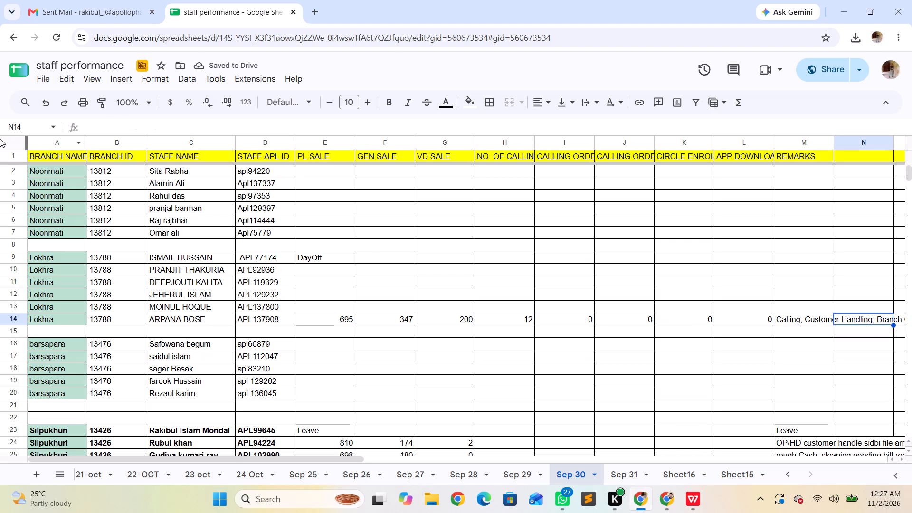
Fit the widths of all Sep 30 columns to their contents so the full headers show.
{"action": "left_click_drag", "start_coordinate": [8, 143], "coordinate": [86, 142]}
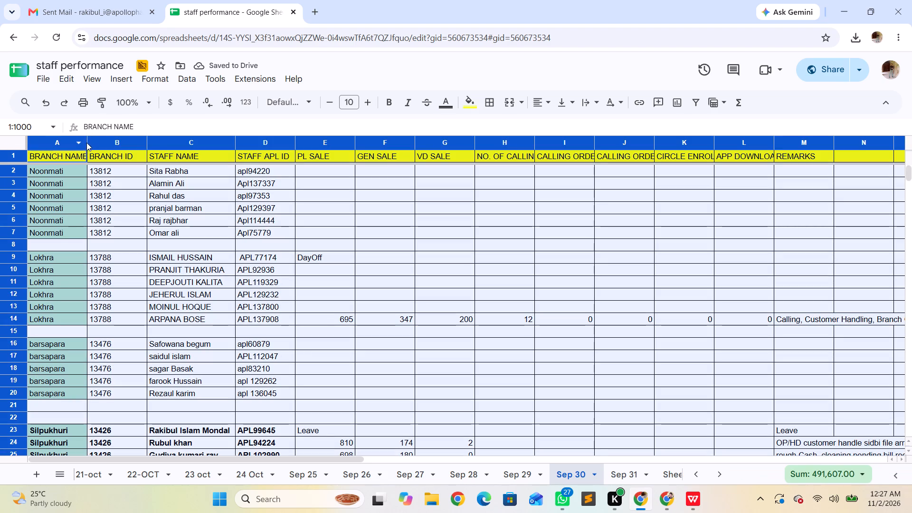
{"action": "left_click_drag", "start_coordinate": [86, 142], "coordinate": [86, 143]}
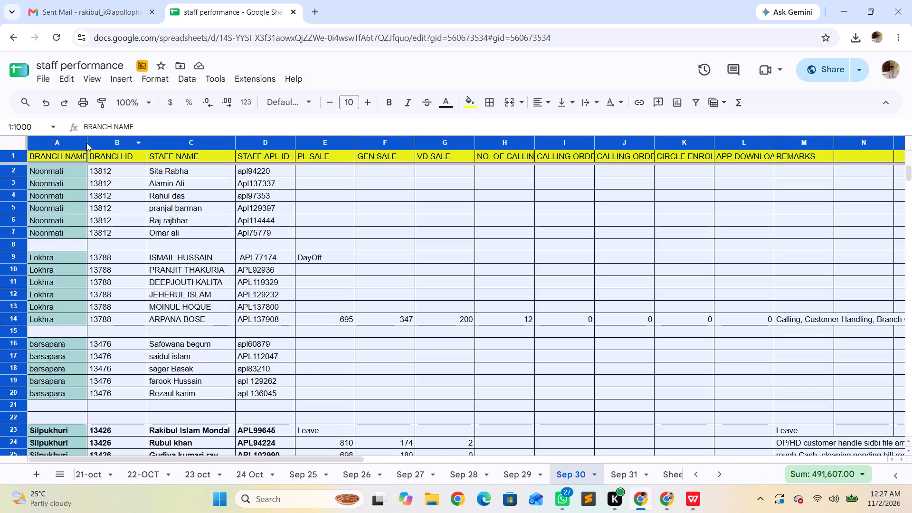
{"action": "left_click_drag", "start_coordinate": [86, 143], "coordinate": [86, 141]}
{"action": "double_click", "coordinate": [86, 141]}
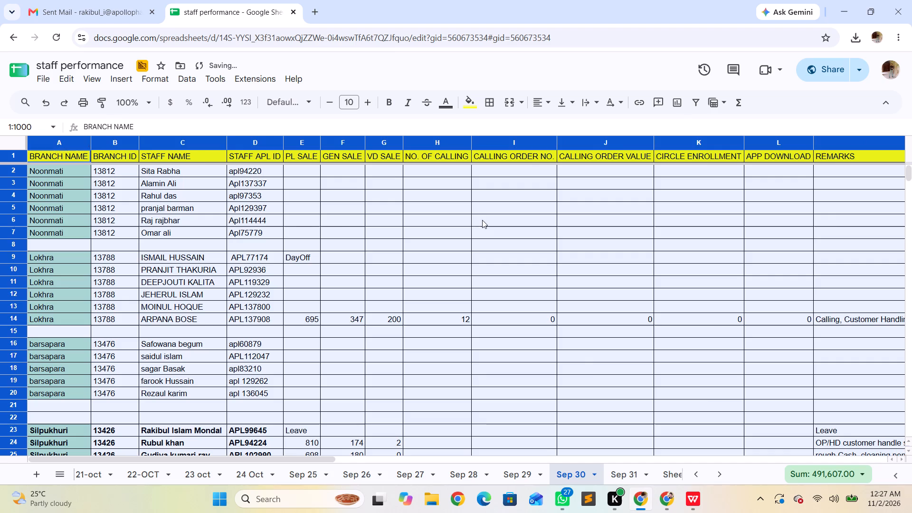
{"action": "left_click", "coordinate": [482, 220]}
Look across the Sep 30 sheet's resized columns, from BRANCH NAME through REMARKS.
{"action": "scroll", "coordinate": [400, 341], "scroll_direction": "right", "scroll_amount": 1}
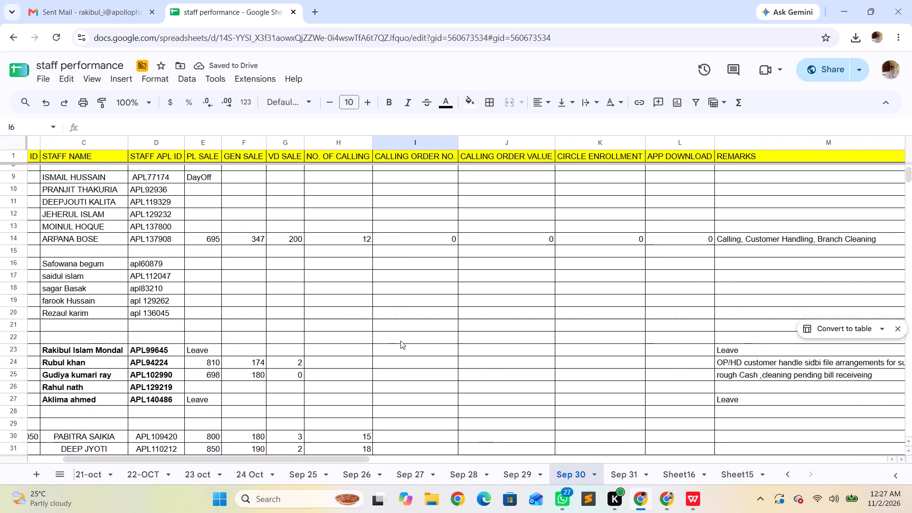
{"action": "scroll", "coordinate": [400, 341], "scroll_direction": "right", "scroll_amount": 1}
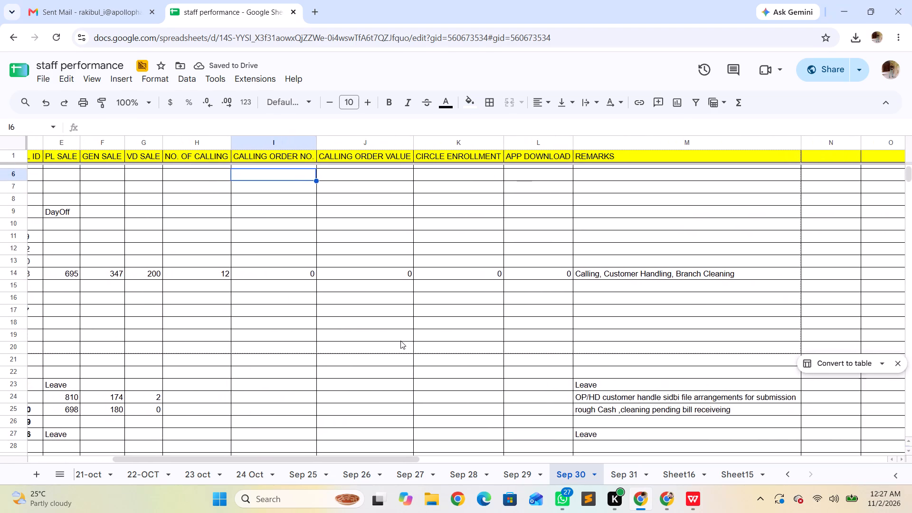
{"action": "scroll", "coordinate": [400, 341], "scroll_direction": "right", "scroll_amount": 1}
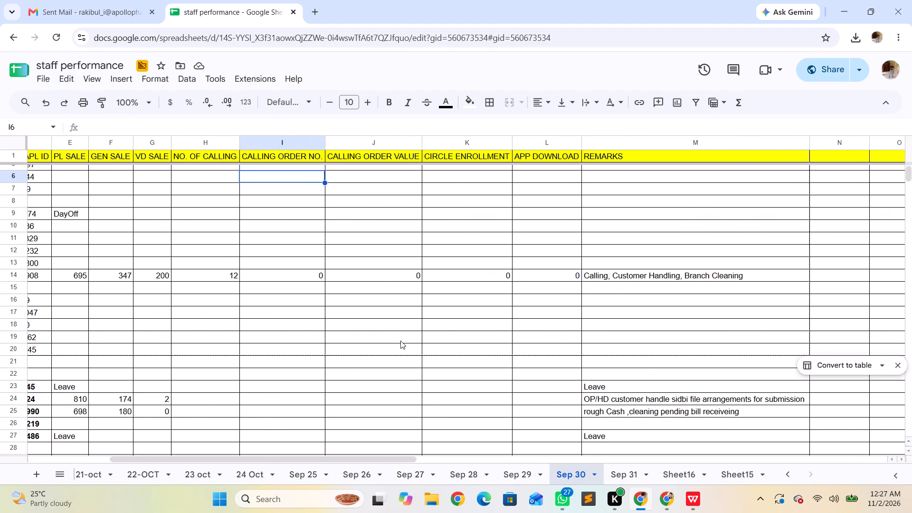
{"action": "scroll", "coordinate": [400, 341], "scroll_direction": "right", "scroll_amount": 2}
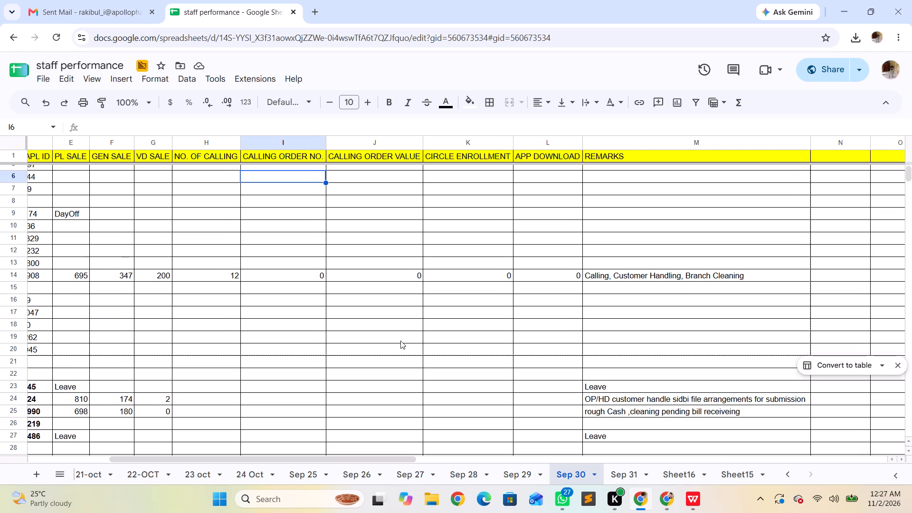
{"action": "scroll", "coordinate": [400, 341], "scroll_direction": "right", "scroll_amount": 1}
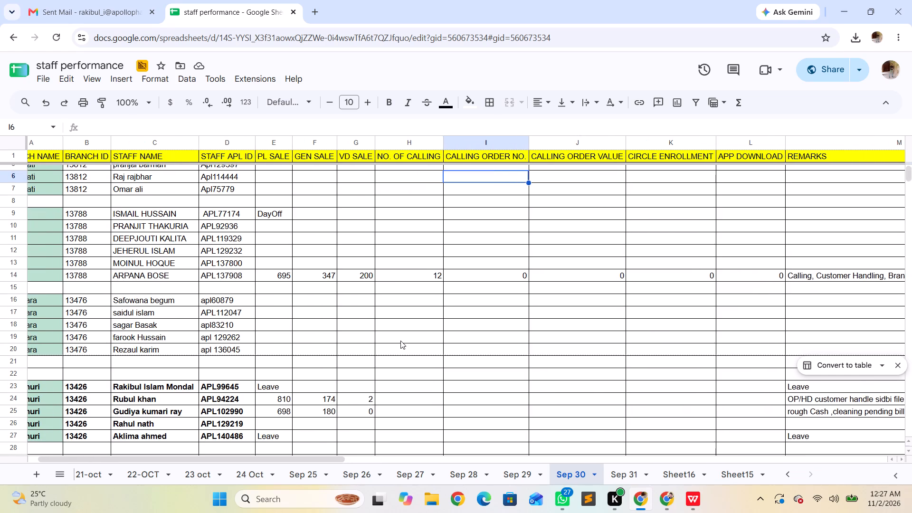
{"action": "scroll", "coordinate": [400, 341], "scroll_direction": "right", "scroll_amount": 3}
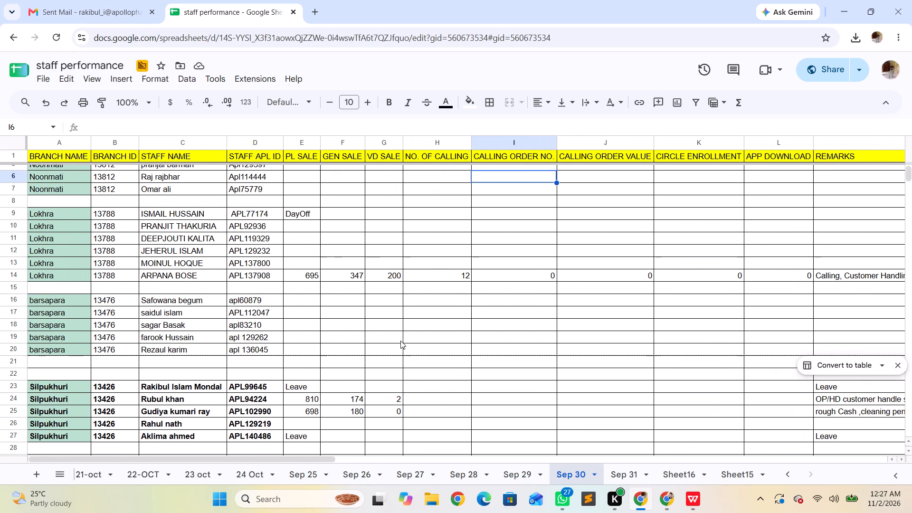
{"action": "scroll", "coordinate": [400, 341], "scroll_direction": "right", "scroll_amount": 1}
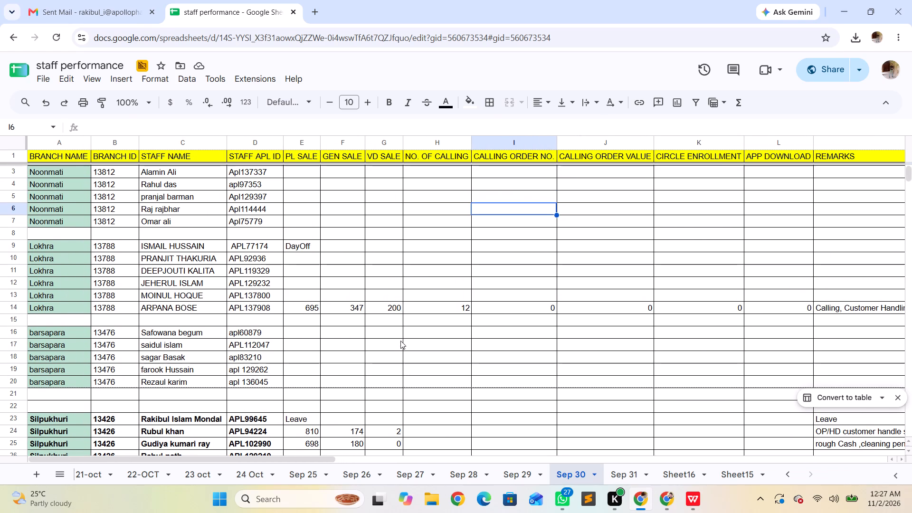
Change GEN SALE to 120 for the Lokhra staff member in row 14.
{"action": "left_click", "coordinate": [293, 264]}
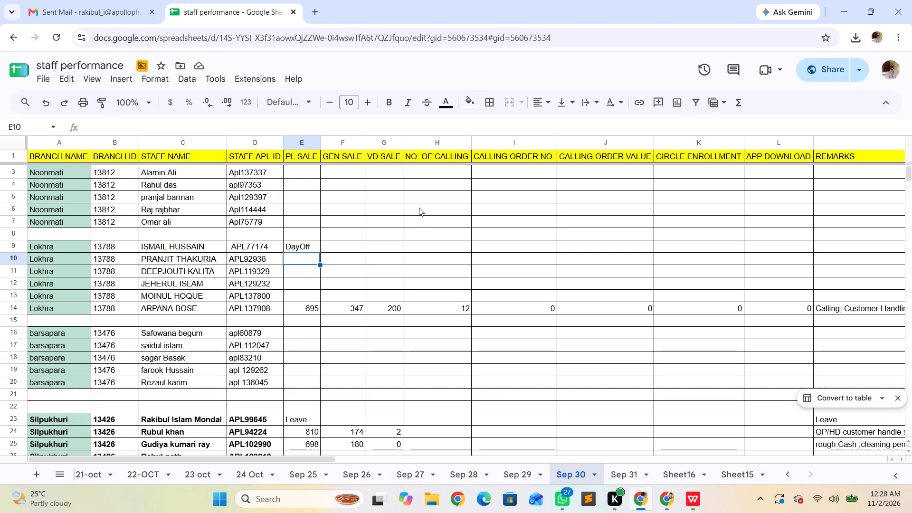
{"action": "key", "text": "Down"}
{"action": "key", "text": "Down"}
{"action": "key", "text": "Down"}
{"action": "key", "text": "Down"}
{"action": "key", "text": "Right"}
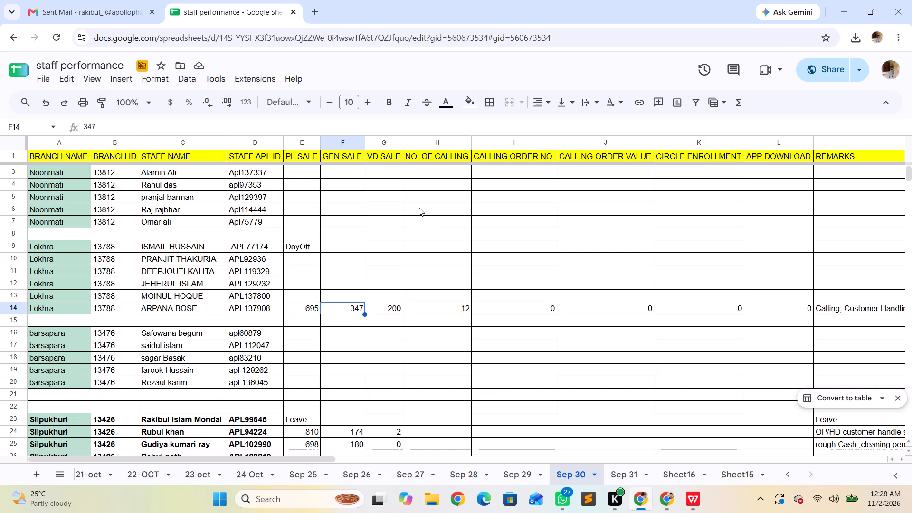
{"action": "key", "text": "Right"}
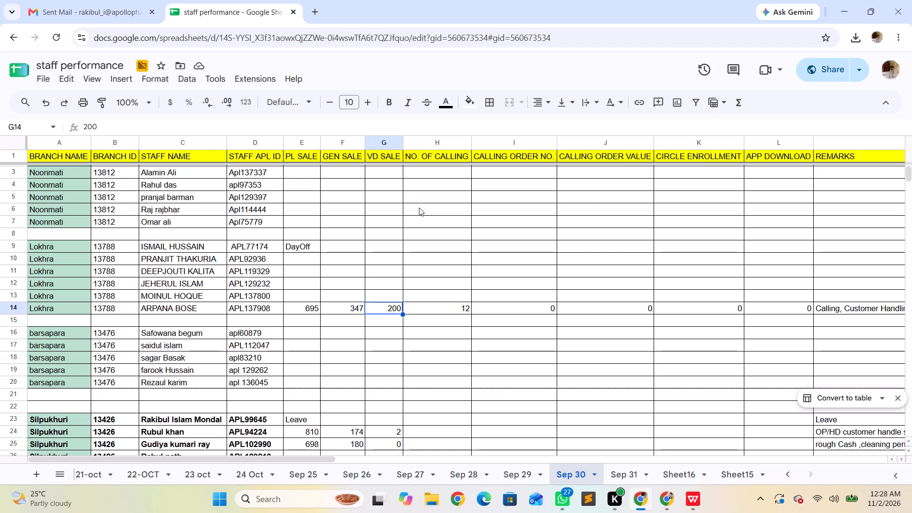
{"action": "key", "text": "Left"}
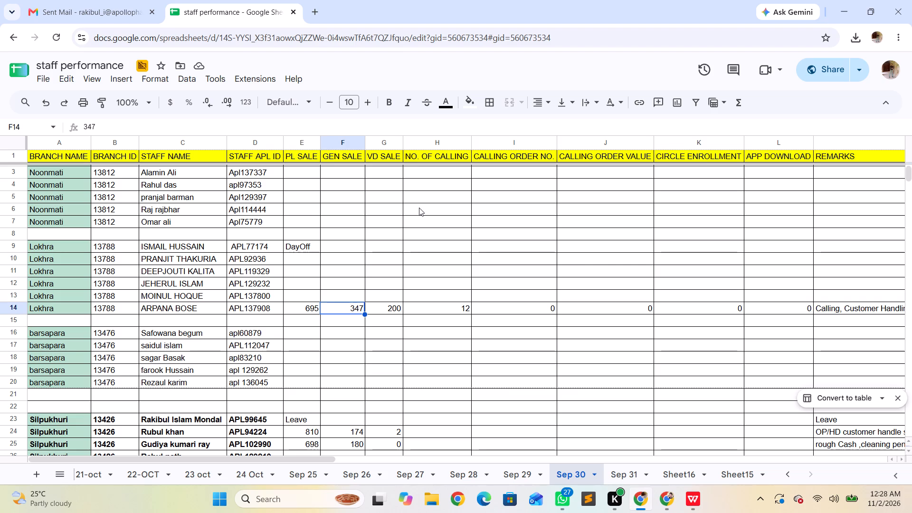
{"action": "key", "text": "1"}
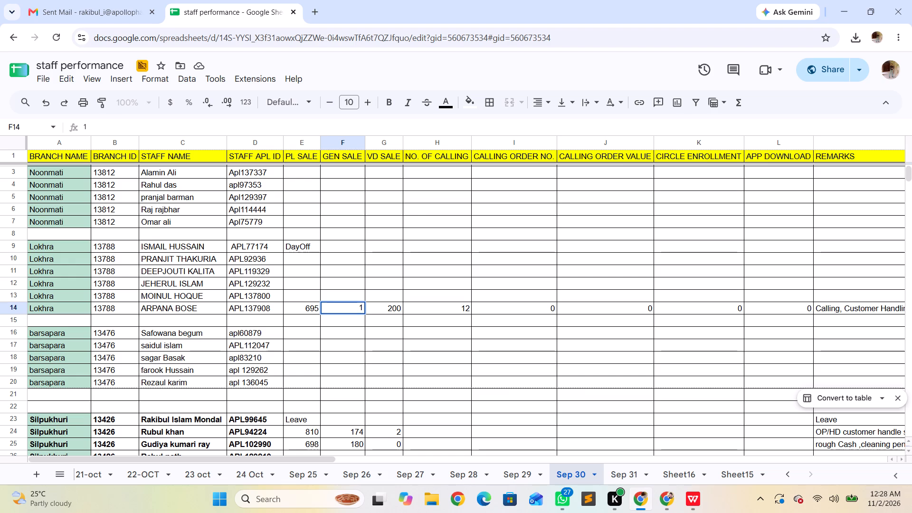
{"action": "type", "text": "20"}
{"action": "key", "text": "Right"}
Enter PL SALE 500, GEN SALE 150 and VD SALE 100 for the Lokhra staff member in row 13.
{"action": "key", "text": "Up"}
{"action": "key", "text": "Left"}
{"action": "key", "text": "Left"}
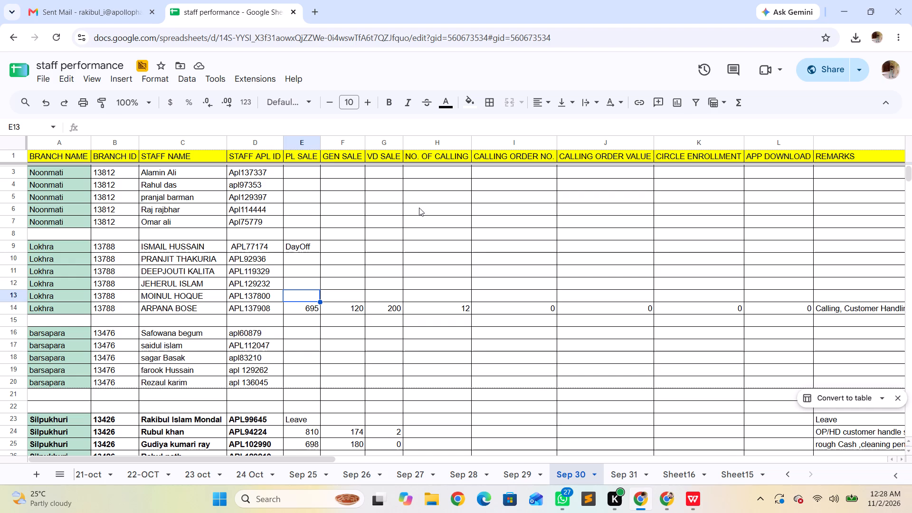
{"action": "type", "text": "500"}
{"action": "key", "text": "Right"}
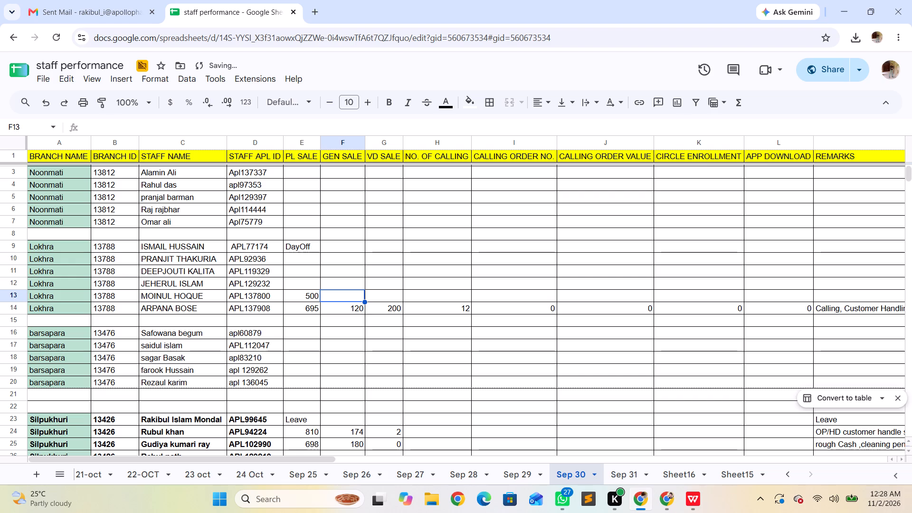
{"action": "type", "text": "150"}
{"action": "key", "text": "Right"}
{"action": "type", "text": "100"}
{"action": "key", "text": "Right"}
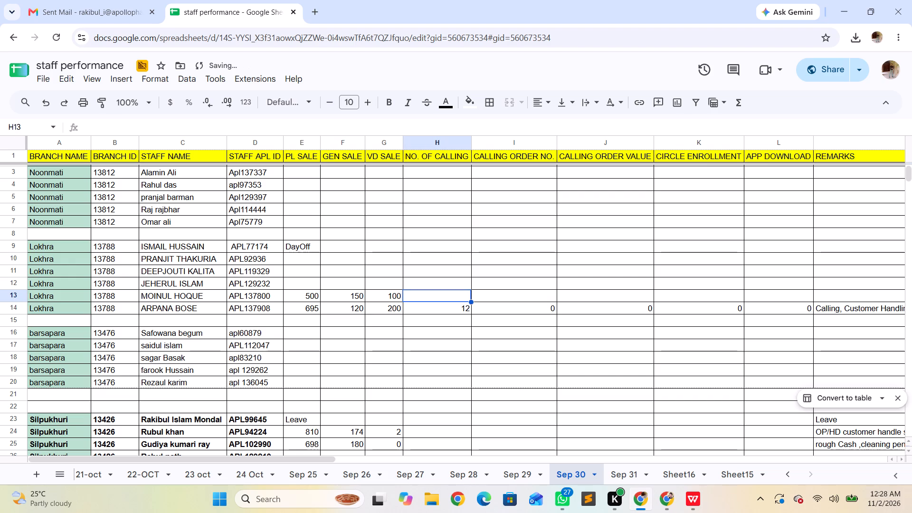
Enter NO. OF CALLING 4 in row 13 and 0 for both calling order columns, circle enrollment and app download.
{"action": "key", "text": "4"}
{"action": "key", "text": "Right"}
{"action": "key", "text": "0"}
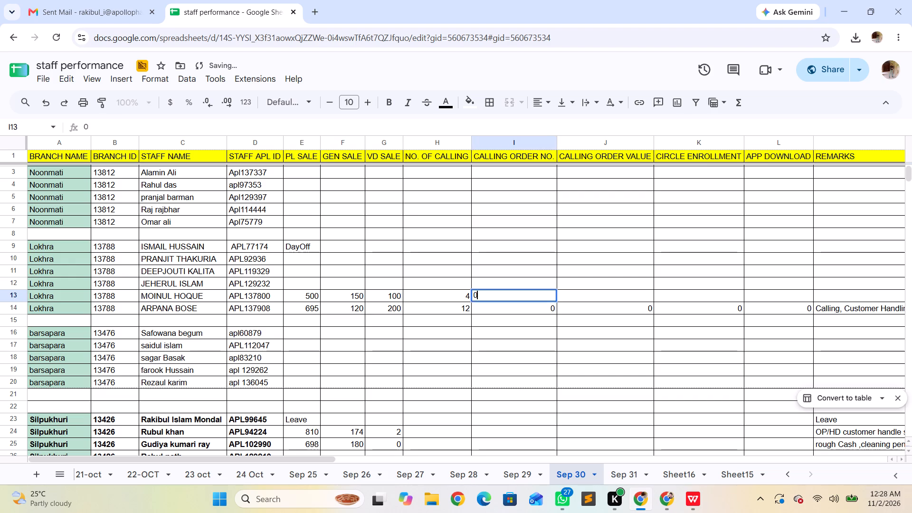
{"action": "key", "text": "Right"}
{"action": "key", "text": "0"}
{"action": "key", "text": "Right"}
{"action": "key", "text": "0"}
{"action": "key", "text": "Right"}
{"action": "key", "text": "0"}
{"action": "key", "text": "Right"}
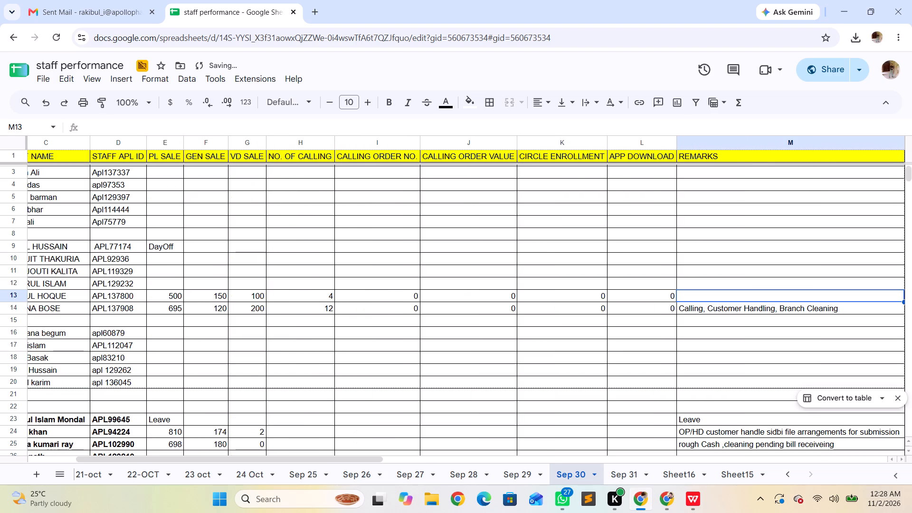
Enter the remark "Calling, Customer Handling, Branch Cleaning, Bt & HD" for the Lokhra staff member in row 13.
{"action": "type", "text": "Call"}
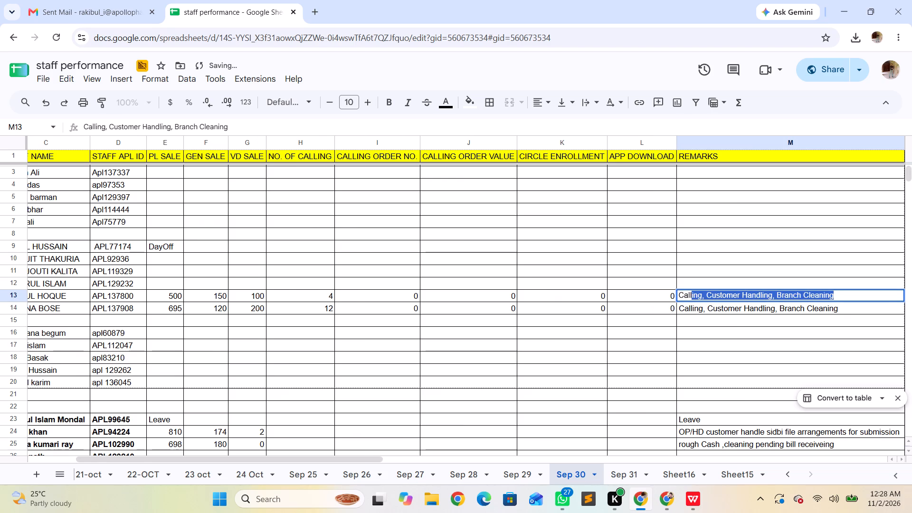
{"action": "key", "text": "Right"}
{"action": "key", "text": "Left"}
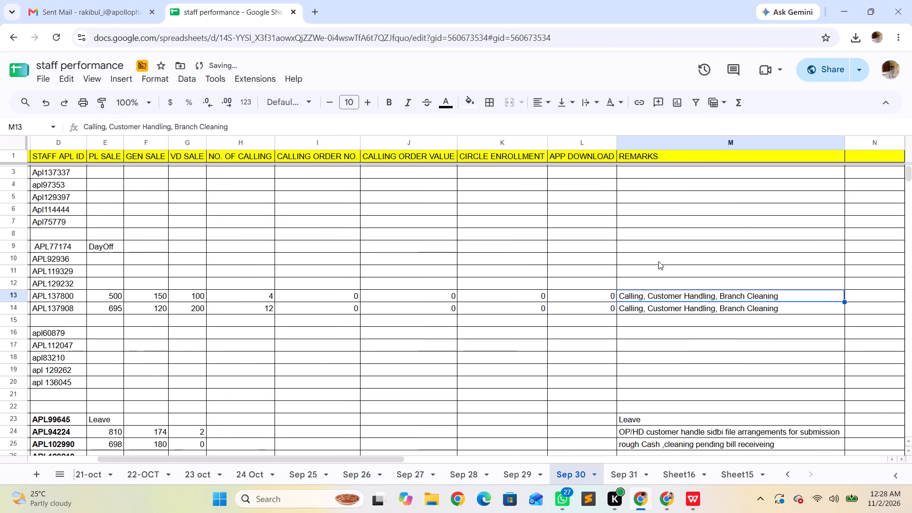
{"action": "left_click", "coordinate": [313, 129]}
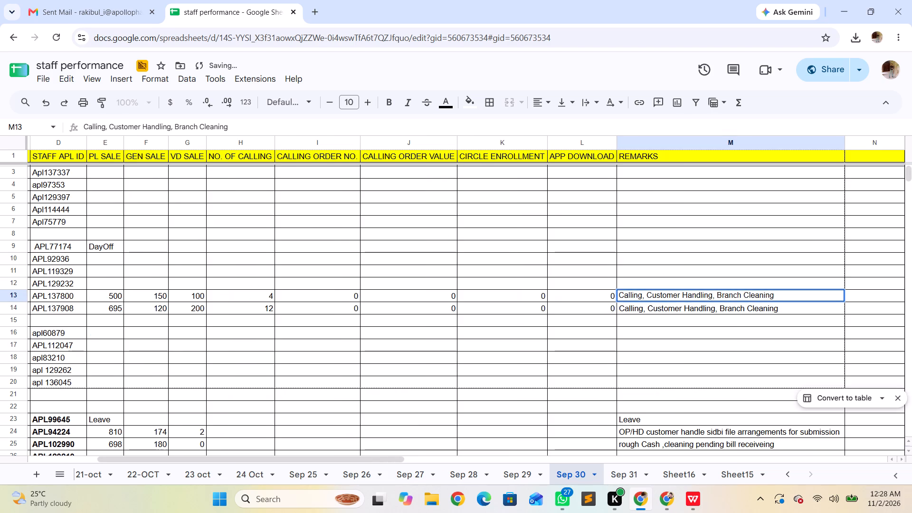
{"action": "key", "text": "comma"}
{"action": "key", "text": "space"}
{"action": "type", "text": "Bt"}
{"action": "key", "text": "space"}
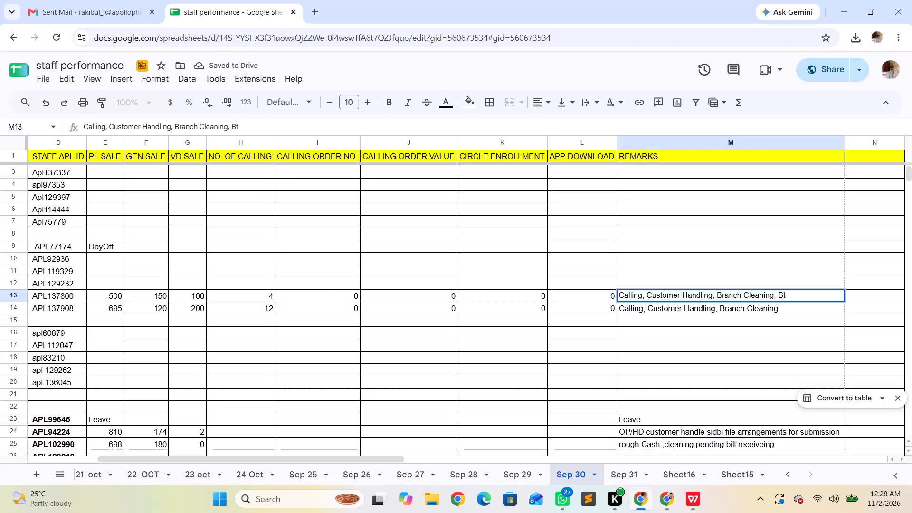
{"action": "type", "text": "&"}
{"action": "key", "text": "space"}
{"action": "type", "text": "HD"}
{"action": "key", "text": "Tab"}
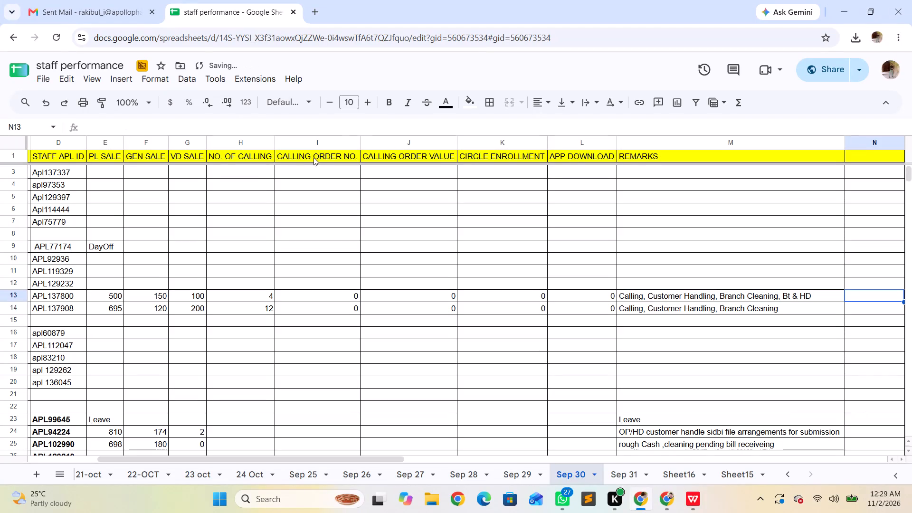
Enter PL SALE 500, GEN SALE 250 and VD SALE 100 for the Lokhra staff member in row 11.
{"action": "scroll", "coordinate": [146, 262], "scroll_direction": "right", "scroll_amount": 6}
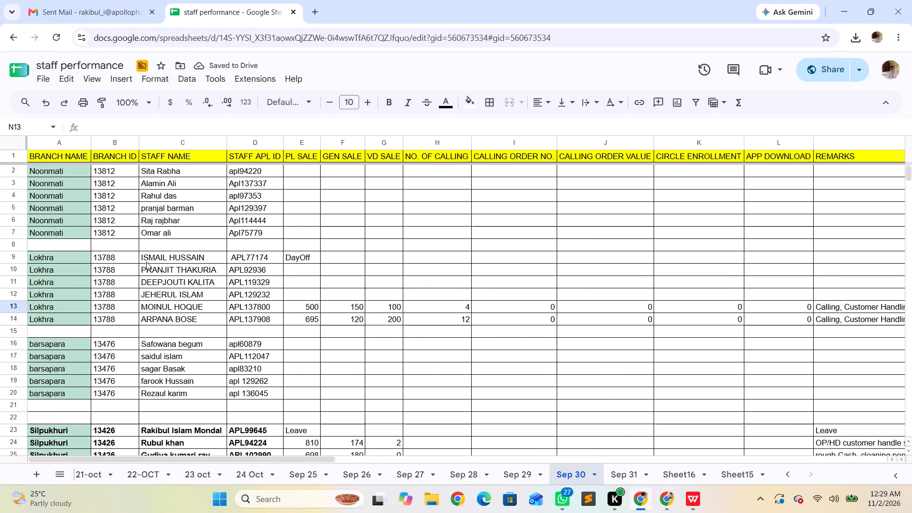
{"action": "scroll", "coordinate": [146, 262], "scroll_direction": "right", "scroll_amount": 1}
{"action": "left_click", "coordinate": [303, 291]}
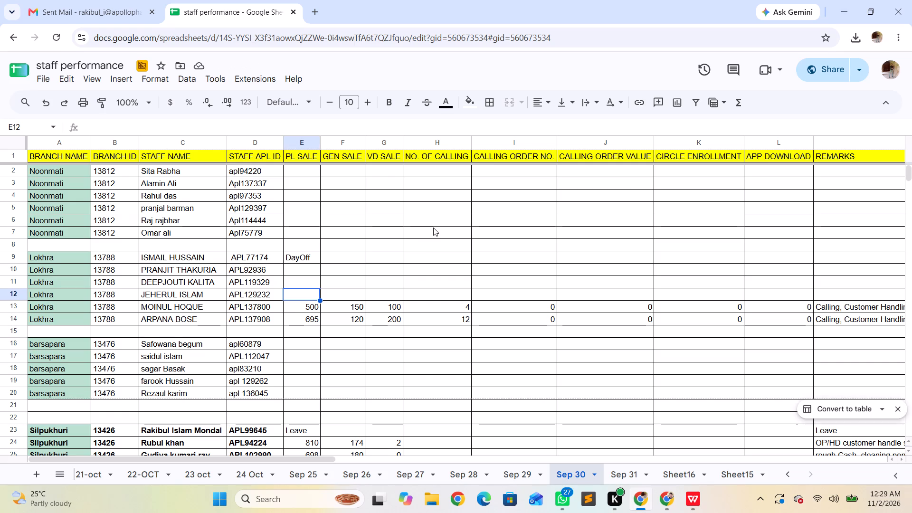
{"action": "key", "text": "Up"}
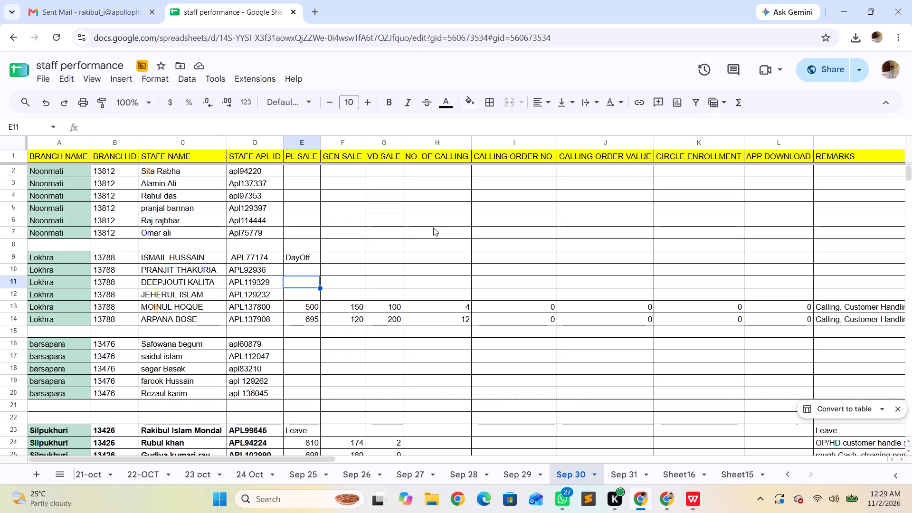
{"action": "type", "text": "500"}
{"action": "key", "text": "Right"}
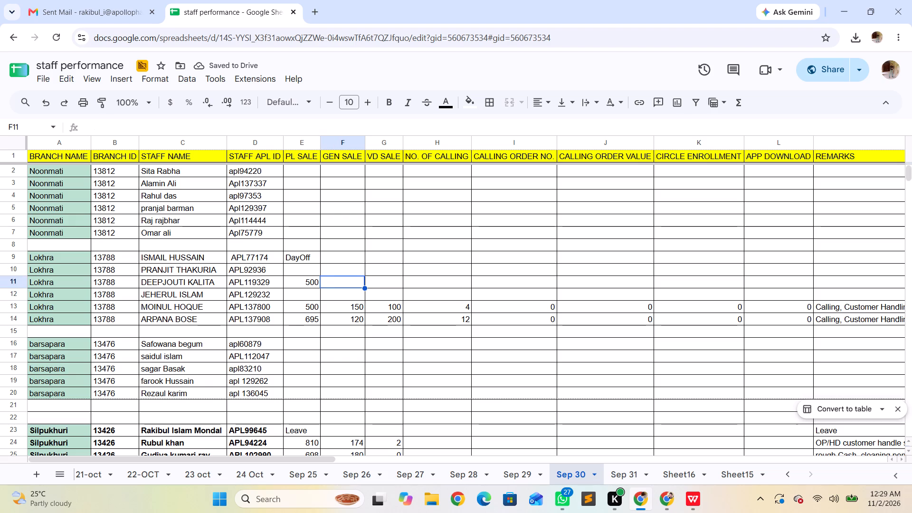
{"action": "type", "text": "252"}
{"action": "key", "text": "Right"}
{"action": "key", "text": "Left"}
{"action": "type", "text": "250"}
{"action": "key", "text": "Right"}
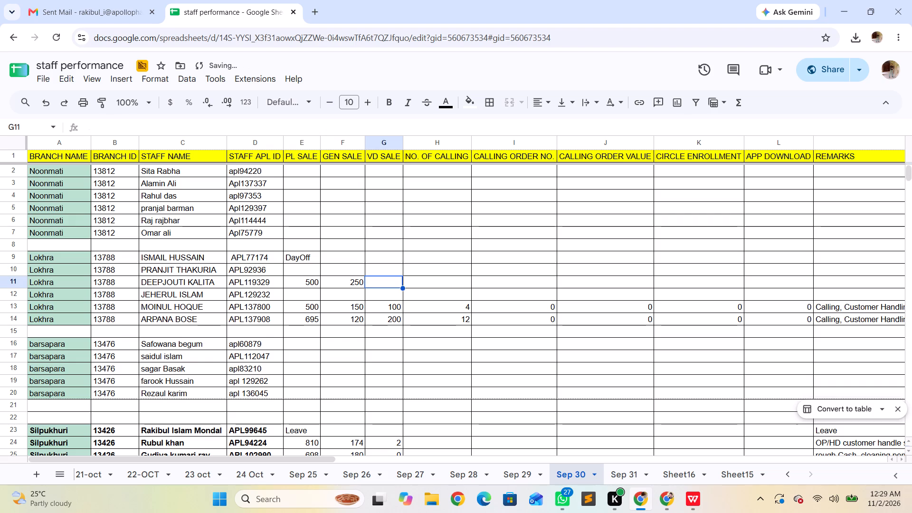
{"action": "type", "text": "100"}
{"action": "key", "text": "Right"}
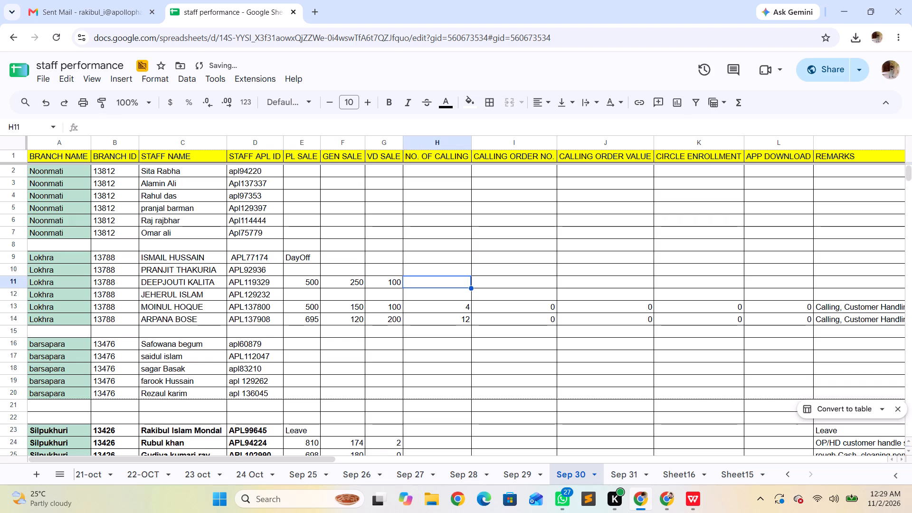
Enter 0 in row 11 for NO. OF CALLING, both calling order columns, circle enrollment and app download.
{"action": "key", "text": "0"}
{"action": "key", "text": "Right"}
{"action": "key", "text": "0"}
{"action": "key", "text": "Right"}
{"action": "key", "text": "0"}
{"action": "key", "text": "Right"}
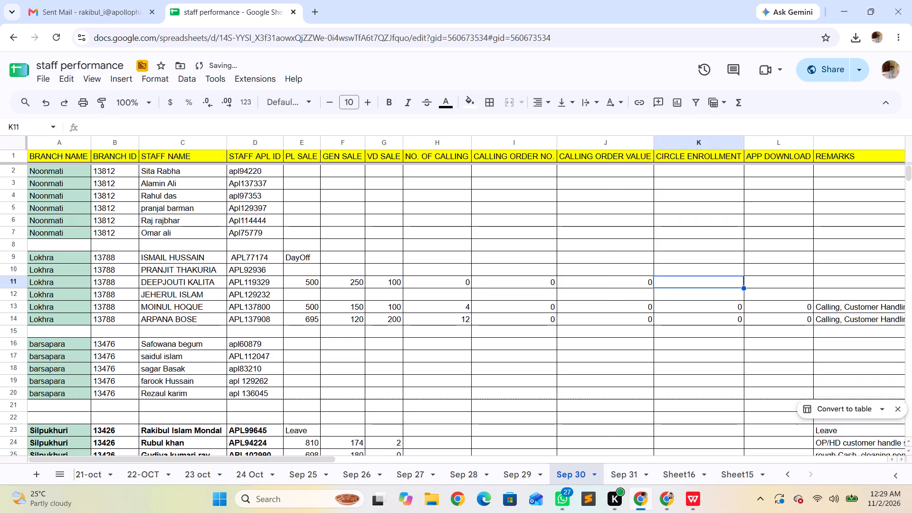
{"action": "key", "text": "0"}
{"action": "key", "text": "Right"}
{"action": "key", "text": "0"}
{"action": "key", "text": "Right"}
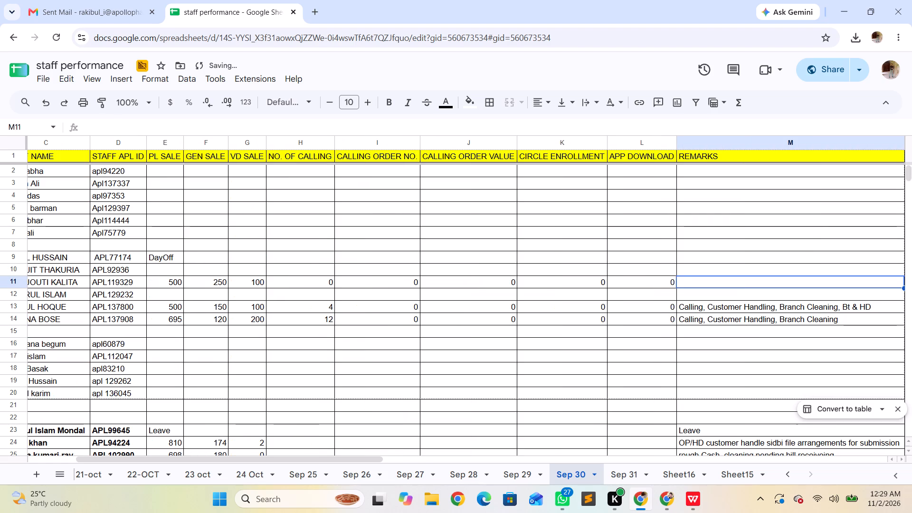
Enter the remark "Calling, Customer Handling, Branch Cleaning" for the Lokhra staff member in row 11.
{"action": "key", "text": "shift+c"}
{"action": "type", "text": "alling"}
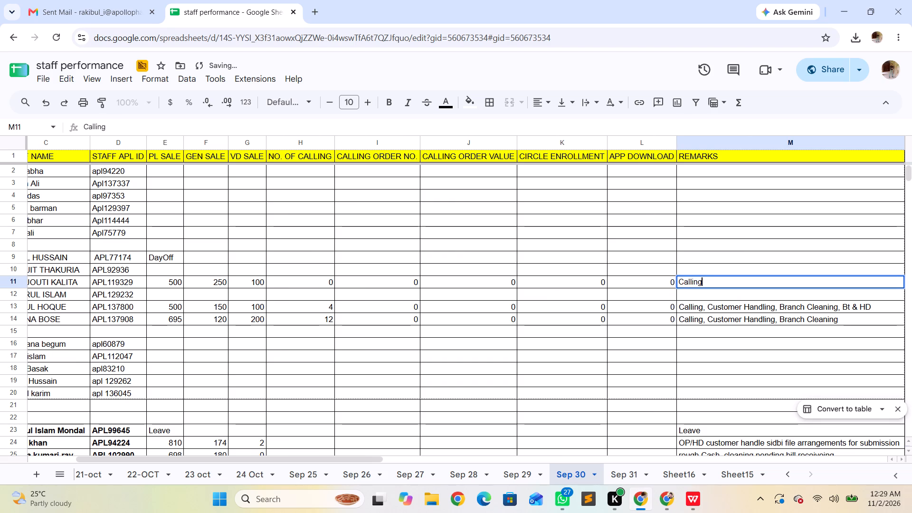
{"action": "type", "text": ","}
{"action": "key", "text": "space"}
{"action": "type", "text": "Customer"}
{"action": "key", "text": "space"}
{"action": "type", "text": "Handling"}
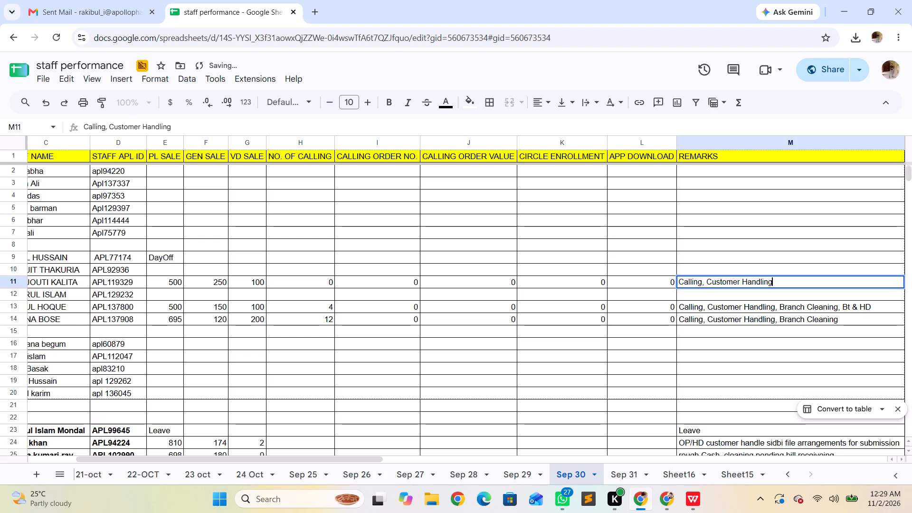
{"action": "type", "text": ","}
{"action": "key", "text": "space"}
{"action": "type", "text": "Bra"}
{"action": "type", "text": "nch Cl"}
{"action": "type", "text": "eaning"}
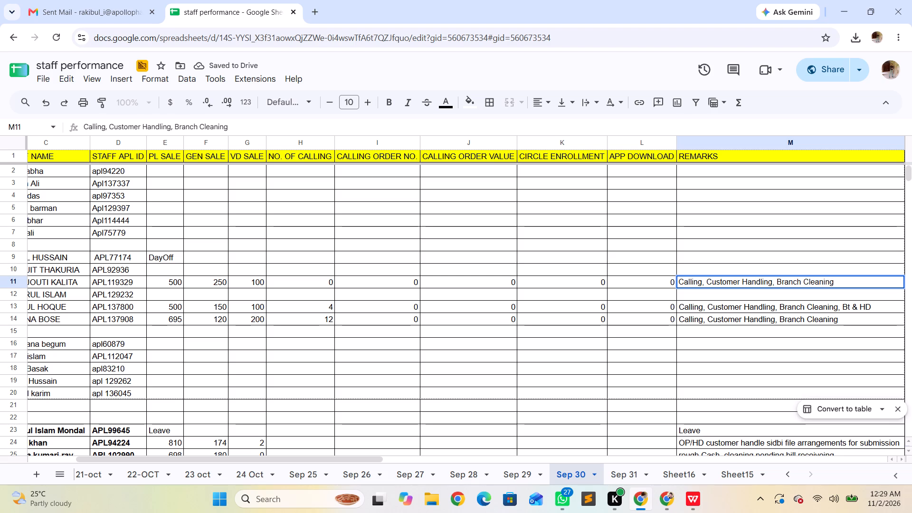
{"action": "key", "text": "Left"}
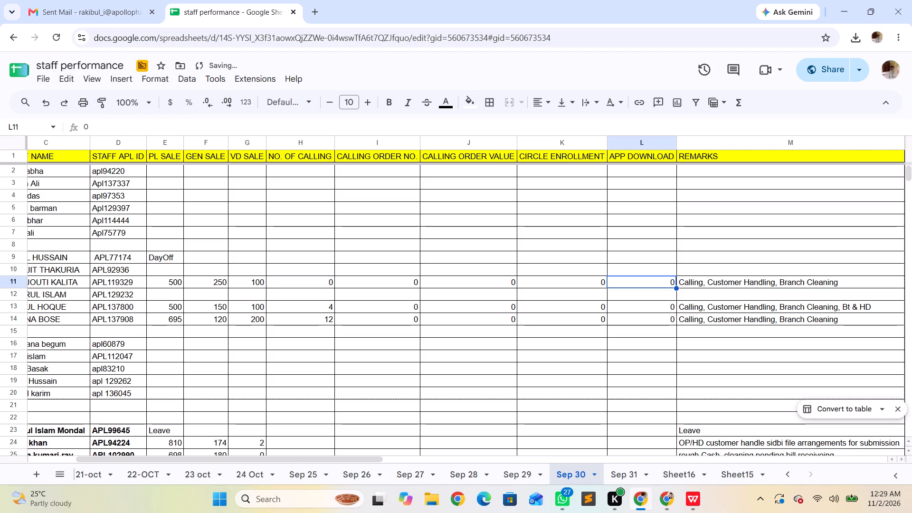
Enter PL SALE 1000, GEN SALE 50 and VD SALE 100 for the Lokhra staff member in row 12.
{"action": "key", "text": "Left"}
{"action": "key", "text": "Left"}
{"action": "key", "text": "Left"}
{"action": "key", "text": "Left"}
{"action": "key", "text": "Left"}
{"action": "key", "text": "Left"}
{"action": "key", "text": "Left"}
{"action": "key", "text": "Left"}
{"action": "key", "text": "Left"}
{"action": "key", "text": "Left"}
{"action": "key", "text": "Left"}
{"action": "key", "text": "Left"}
{"action": "key", "text": "Left"}
{"action": "key", "text": "Left"}
{"action": "key", "text": "Left"}
{"action": "key", "text": "Left"}
{"action": "key", "text": "Right"}
{"action": "key", "text": "Right"}
{"action": "key", "text": "Right"}
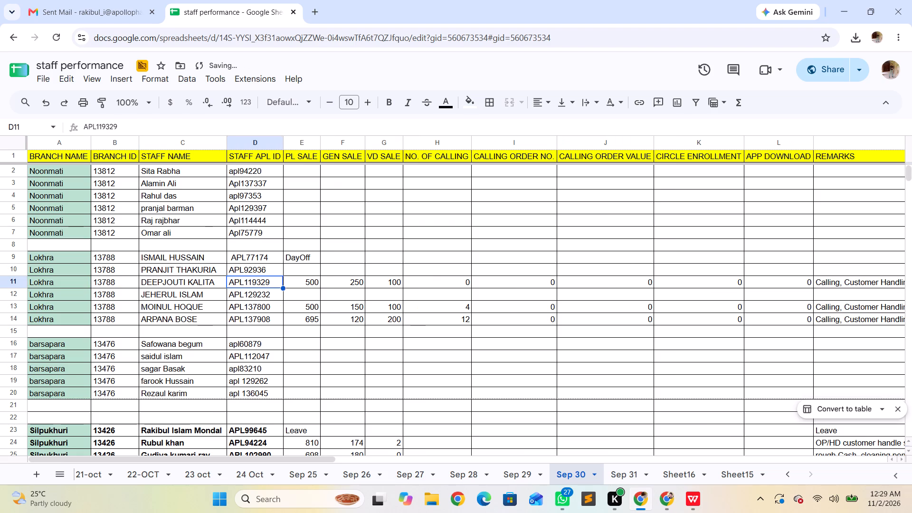
{"action": "key", "text": "Right"}
{"action": "key", "text": "Down"}
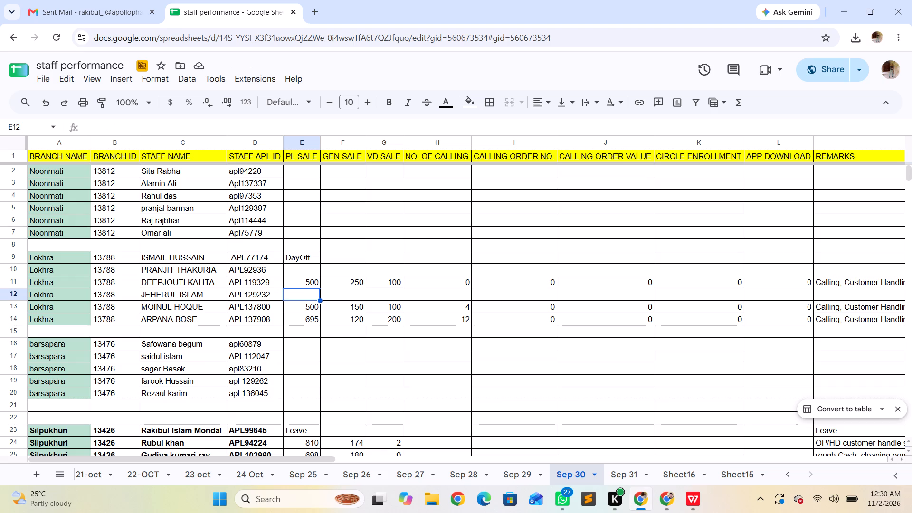
{"action": "scroll", "coordinate": [433, 228], "scroll_direction": "down", "scroll_amount": 1}
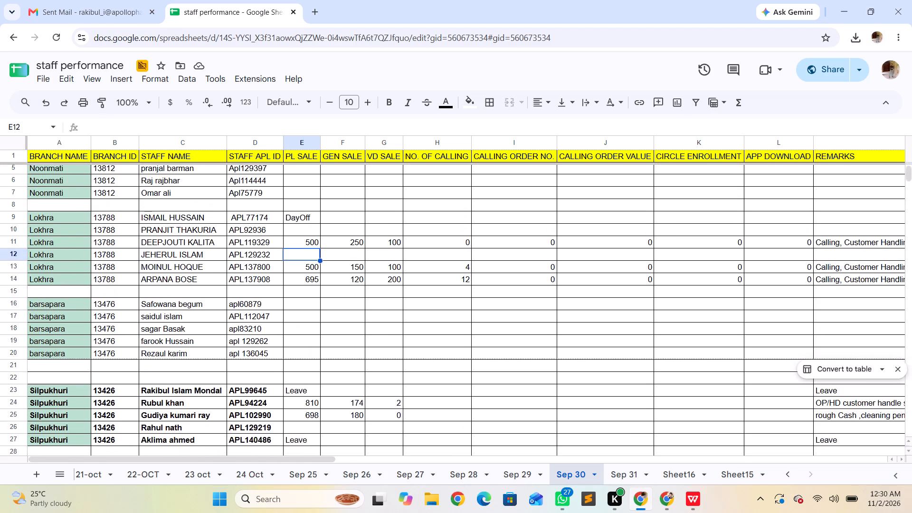
{"action": "scroll", "coordinate": [433, 228], "scroll_direction": "down", "scroll_amount": 1}
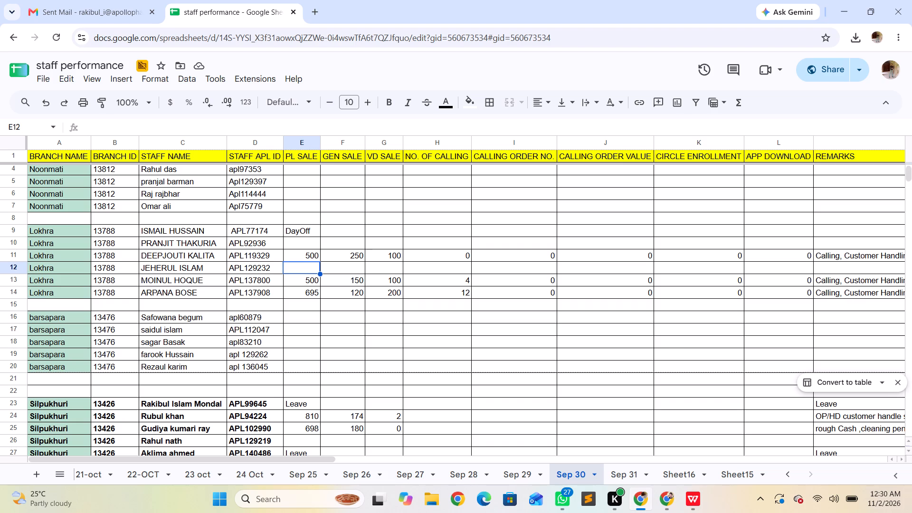
{"action": "scroll", "coordinate": [433, 228], "scroll_direction": "right", "scroll_amount": 1}
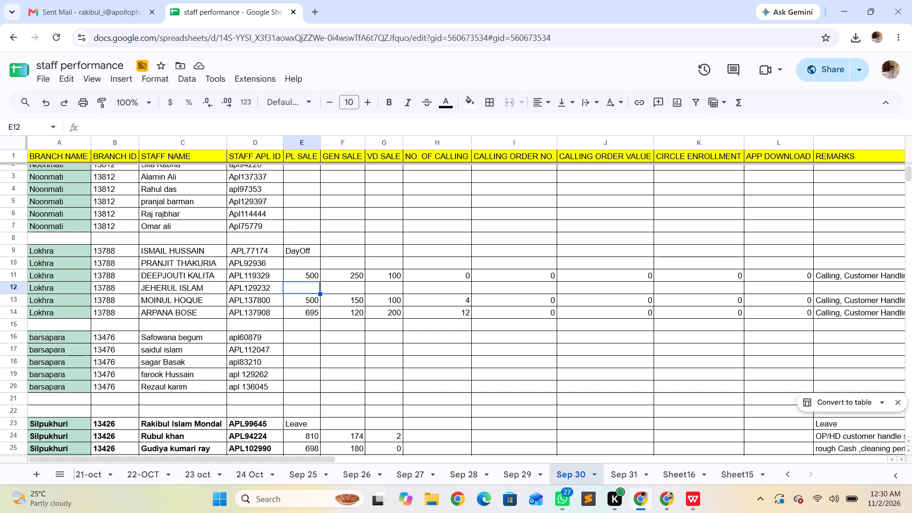
{"action": "key", "text": "Right"}
{"action": "key", "text": "Right"}
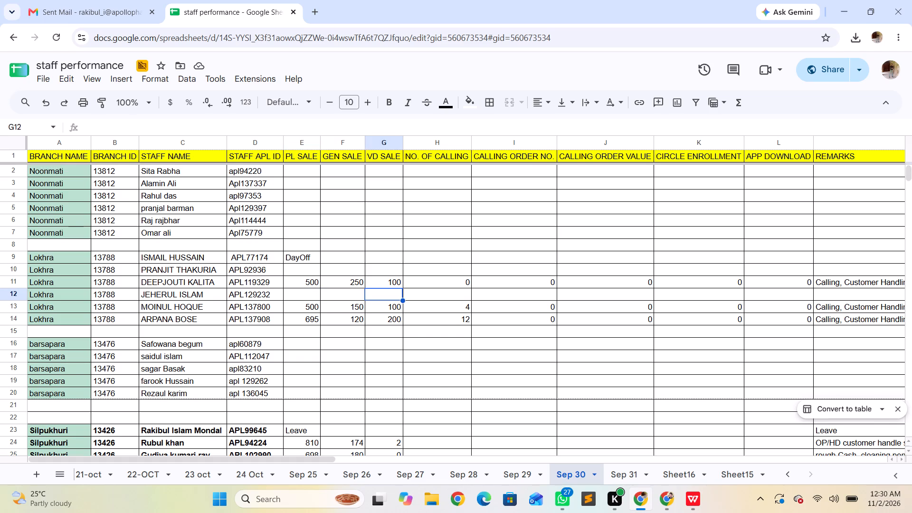
{"action": "key", "text": "Right"}
{"action": "key", "text": "Right"}
{"action": "key", "text": "Right"}
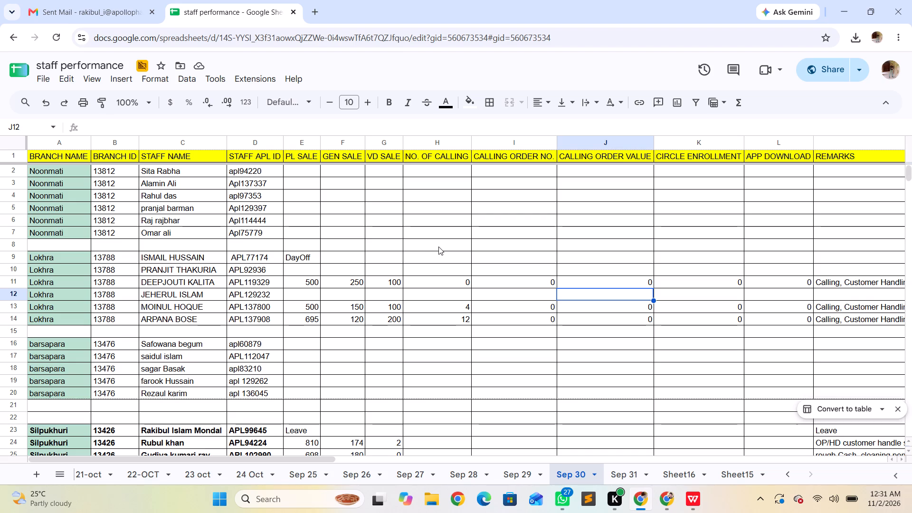
{"action": "key", "text": "Left"}
{"action": "key", "text": "Left"}
{"action": "key", "text": "Left"}
{"action": "key", "text": "Left"}
{"action": "key", "text": "Left"}
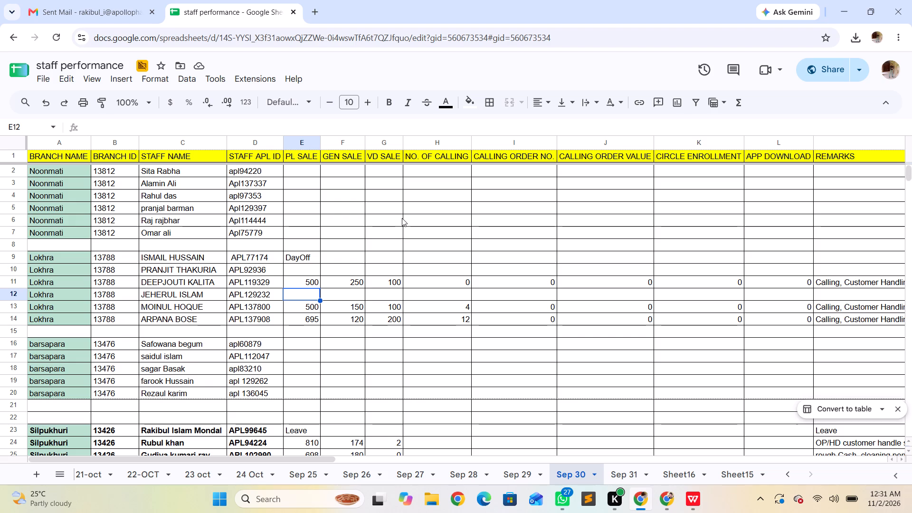
{"action": "type", "text": "100"}
{"action": "key", "text": "Right"}
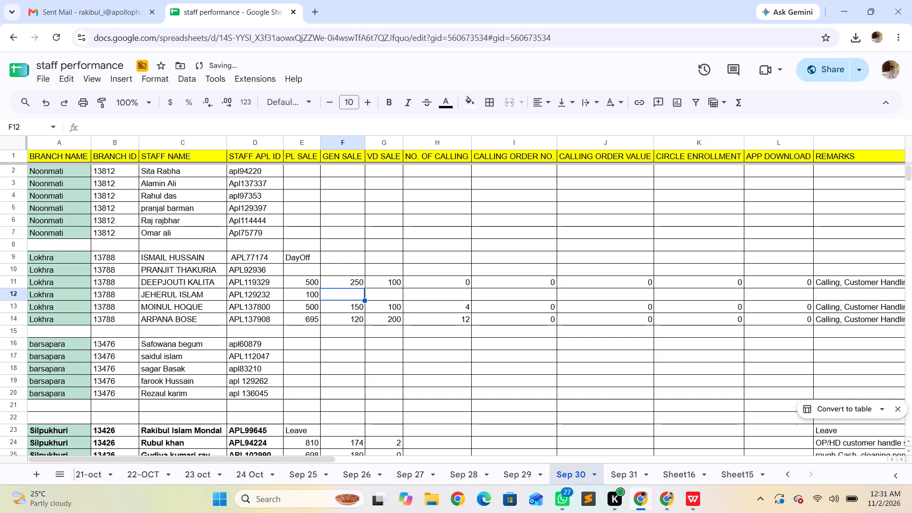
{"action": "key", "text": "Left"}
{"action": "type", "text": "1000"}
{"action": "key", "text": "Right"}
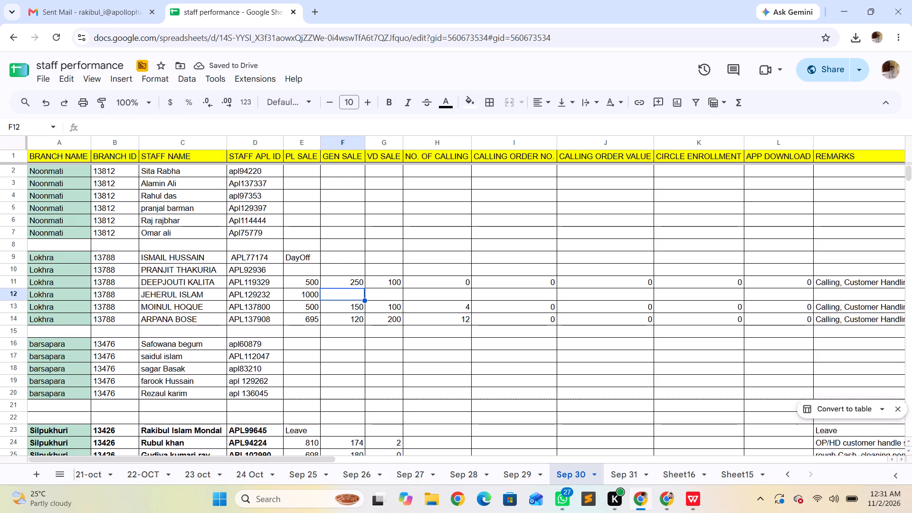
{"action": "type", "text": "50"}
{"action": "key", "text": "Right"}
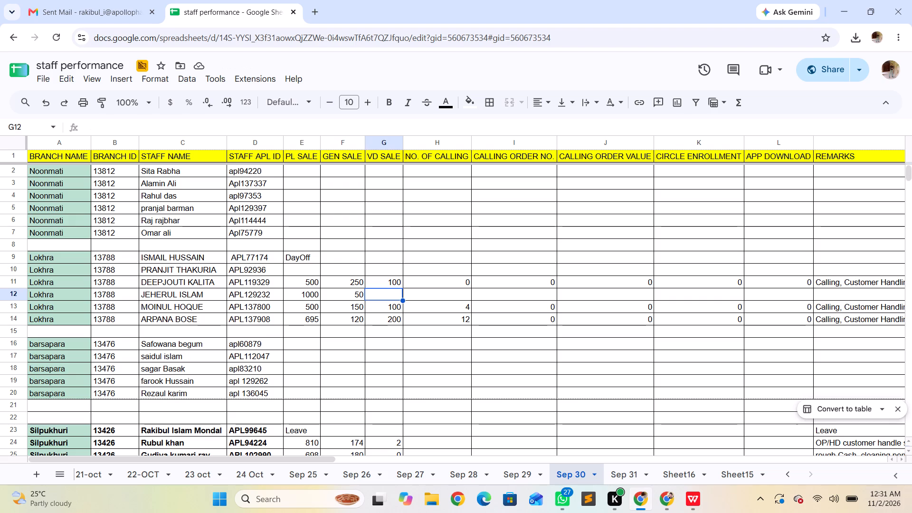
{"action": "type", "text": "100"}
{"action": "key", "text": "Right"}
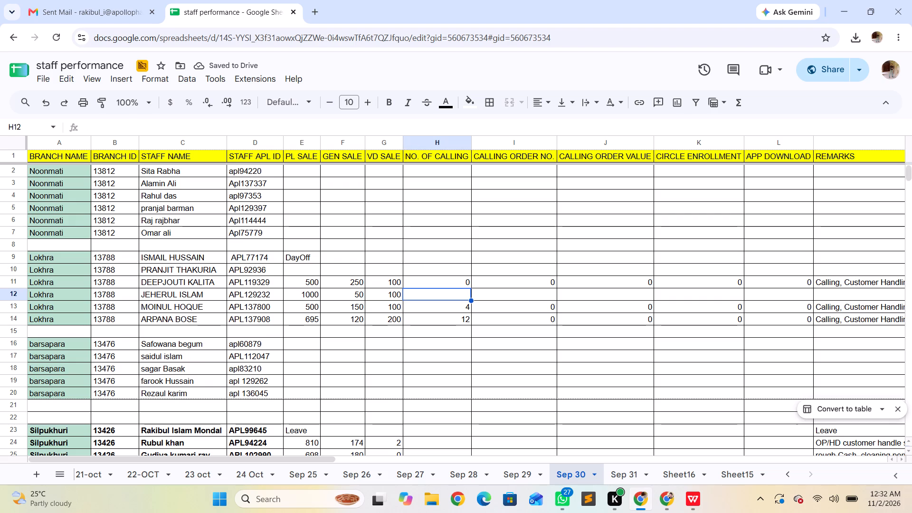
Enter 0 in row 12 for NO. OF CALLING, both calling order columns, circle enrollment and app download.
{"action": "key", "text": "0"}
{"action": "key", "text": "Right"}
{"action": "key", "text": "0"}
{"action": "key", "text": "Right"}
{"action": "key", "text": "0"}
{"action": "key", "text": "Right"}
{"action": "key", "text": "0"}
{"action": "key", "text": "Right"}
{"action": "key", "text": "0"}
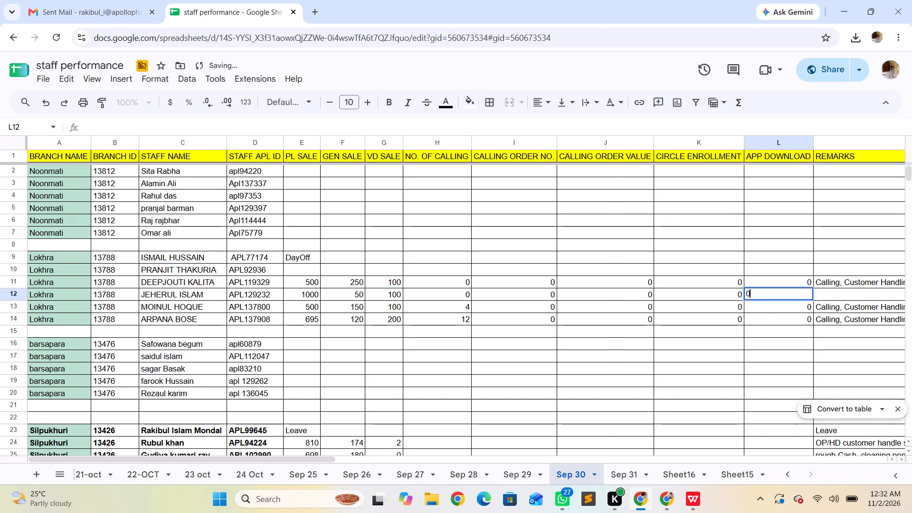
{"action": "key", "text": "Right"}
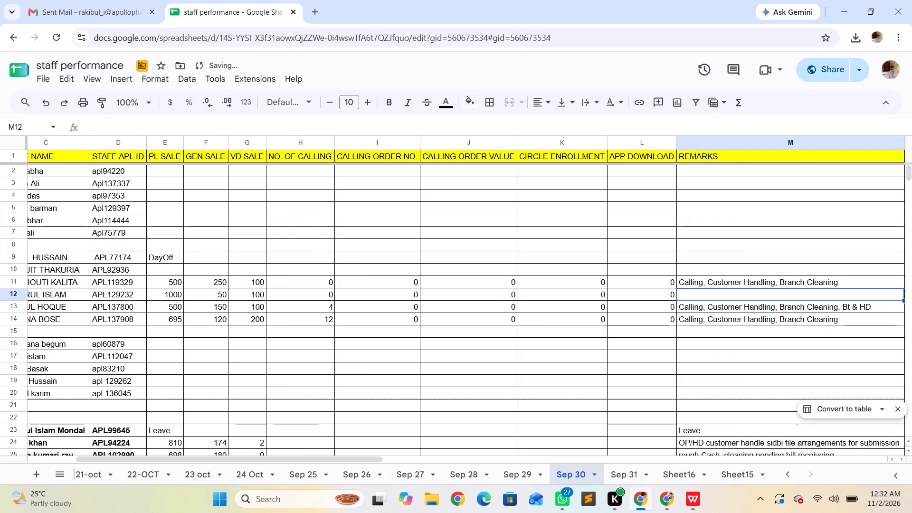
Enter the remark "Calling, Customer Handling, Branch Cleaning" for the Lokhra staff member in row 12.
{"action": "key", "text": "c"}
{"action": "key", "text": "BackSpace"}
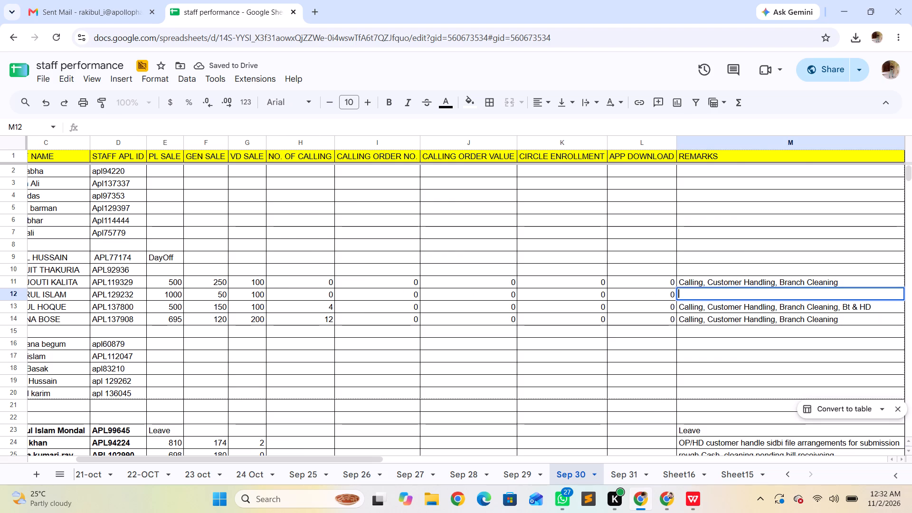
{"action": "key", "text": "shift+c"}
{"action": "type", "text": "alling"}
{"action": "key", "text": "space"}
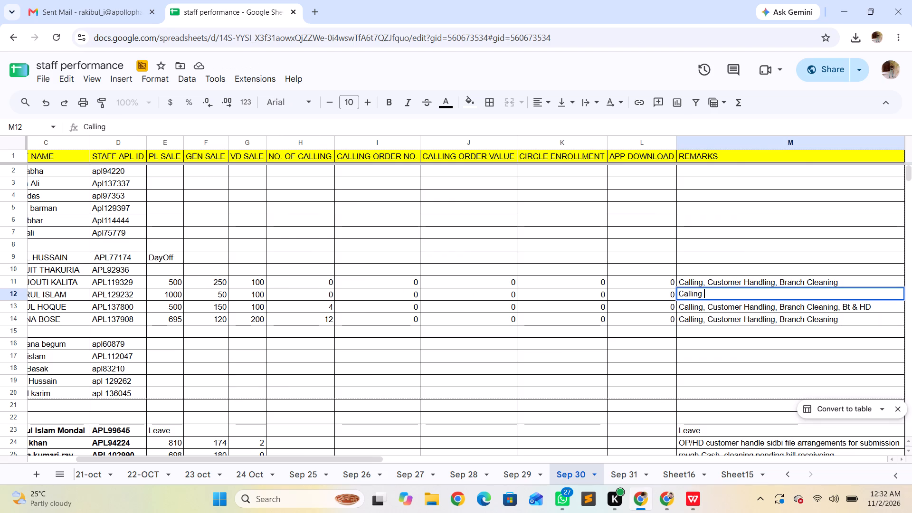
{"action": "key", "text": "BackSpace"}
{"action": "type", "text": ", Cust"}
{"action": "type", "text": "omer Handling"}
{"action": "type", "text": ","}
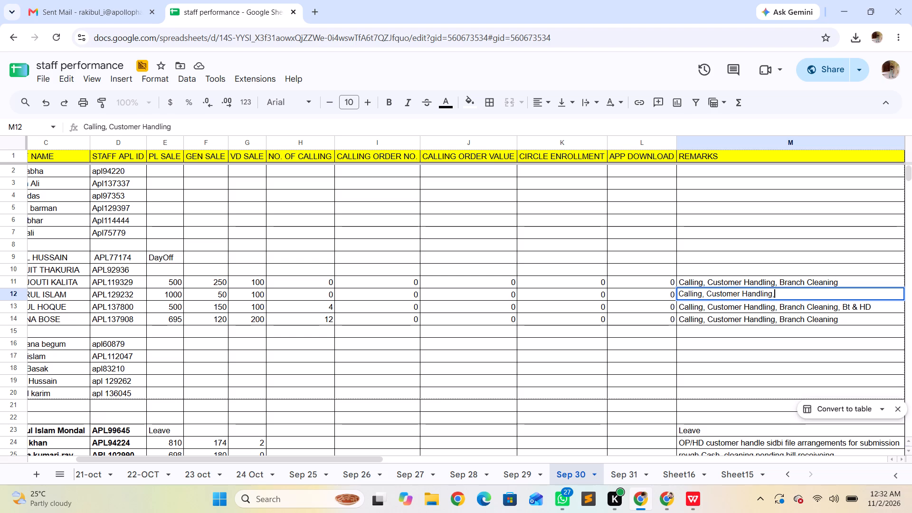
{"action": "key", "text": "space"}
{"action": "type", "text": "Branch"}
{"action": "key", "text": "space"}
{"action": "type", "text": "Cleaning"}
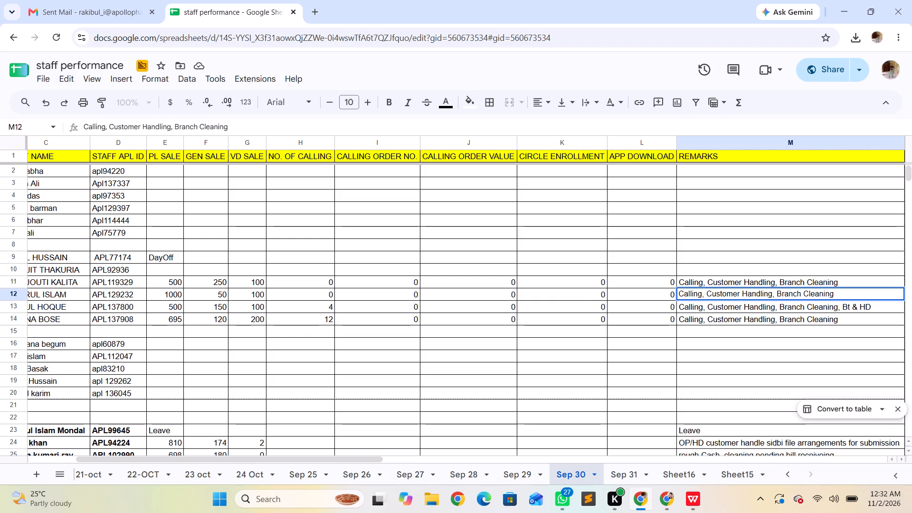
{"action": "key", "text": "m"}
{"action": "key", "text": "BackSpace"}
Enter PL SALE 950 and GEN SALE 50 for the Lokhra staff member in row 10.
{"action": "left_click", "coordinate": [166, 268]}
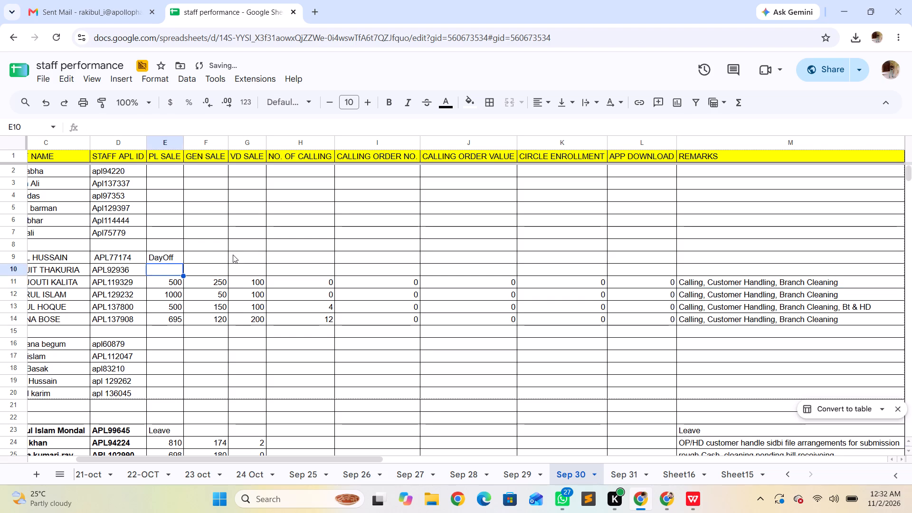
{"action": "scroll", "coordinate": [233, 255], "scroll_direction": "right", "scroll_amount": 4}
{"action": "type", "text": "950"}
{"action": "key", "text": "Right"}
{"action": "key", "text": "Right"}
{"action": "key", "text": "Left"}
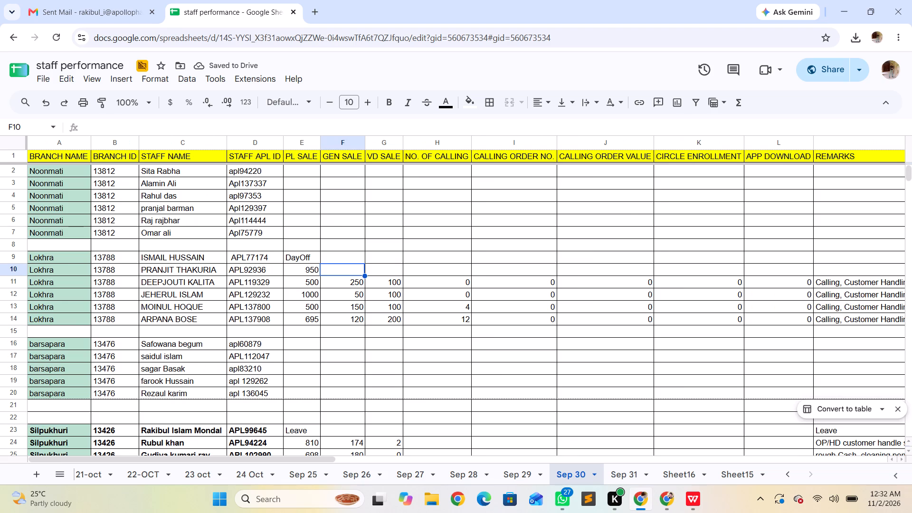
{"action": "type", "text": "50"}
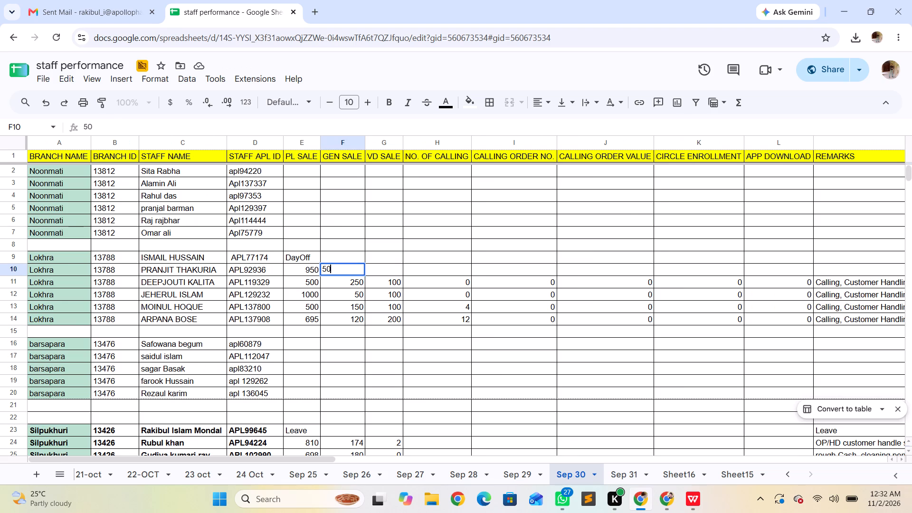
{"action": "key", "text": "Down"}
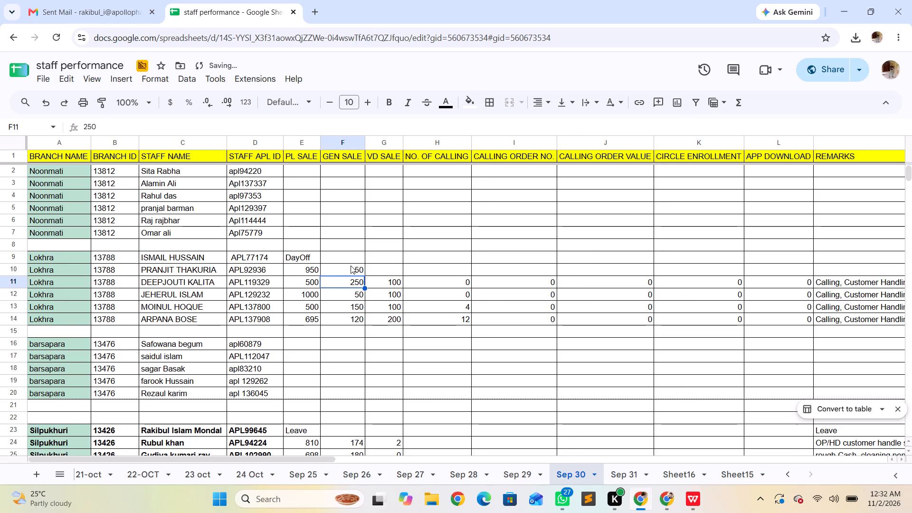
Check the sum of the GEN SALE values for the Lokhra staff in rows 10 to 14.
{"action": "left_click", "coordinate": [351, 266]}
{"action": "key", "text": "shift+Down"}
{"action": "key", "text": "shift+Down"}
{"action": "key", "text": "shift+Down"}
{"action": "key", "text": "shift+Down"}
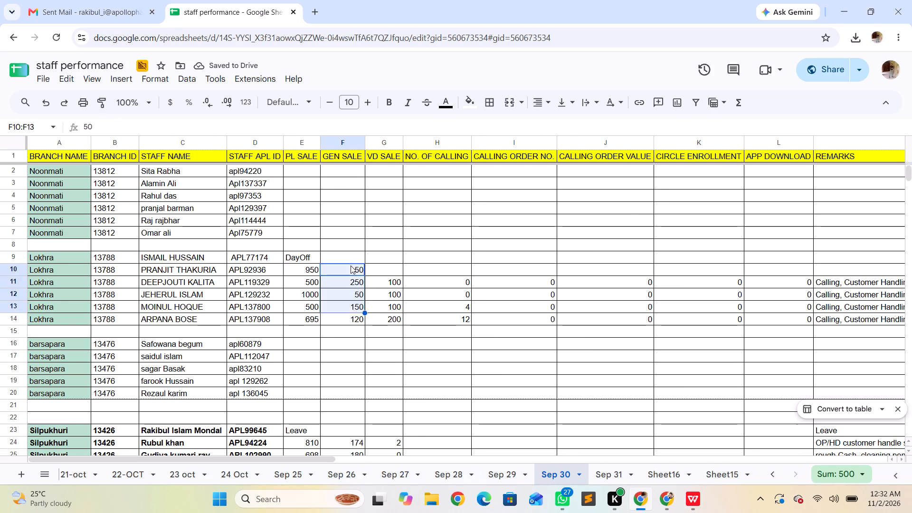
{"action": "key", "text": "shift+Up"}
{"action": "key", "text": "shift+Down"}
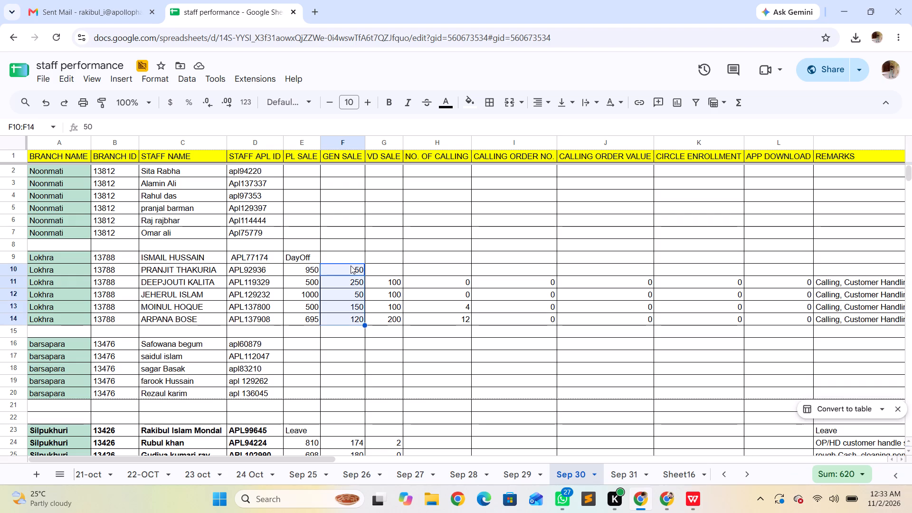
Change the GEN SALE value for the Lokhra staff member in row 10 to 78.
{"action": "left_click", "coordinate": [429, 371]}
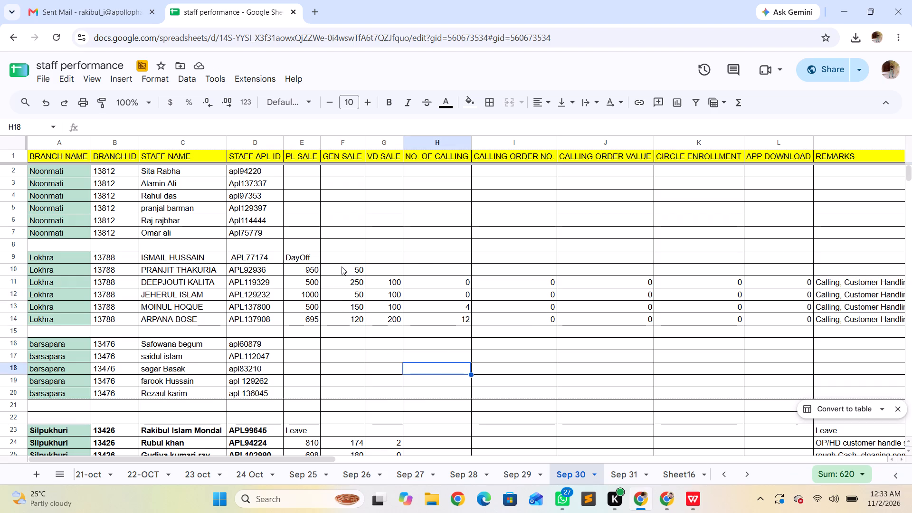
{"action": "left_click", "coordinate": [342, 266]}
{"action": "type", "text": "78"}
{"action": "left_click", "coordinate": [495, 386]}
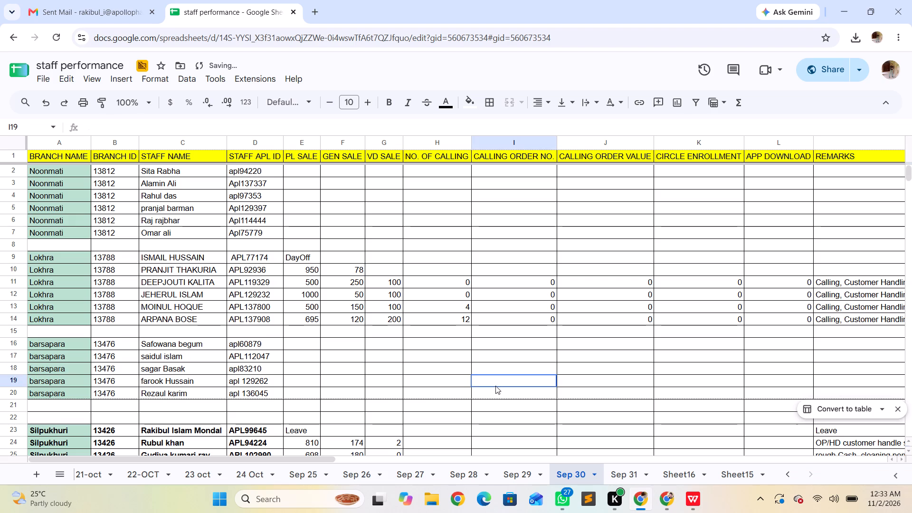
Check the sum of the GEN SALE values for the Lokhra staff in rows 10 to 14 again.
{"action": "left_click", "coordinate": [345, 267]}
{"action": "key", "text": "shift+Down"}
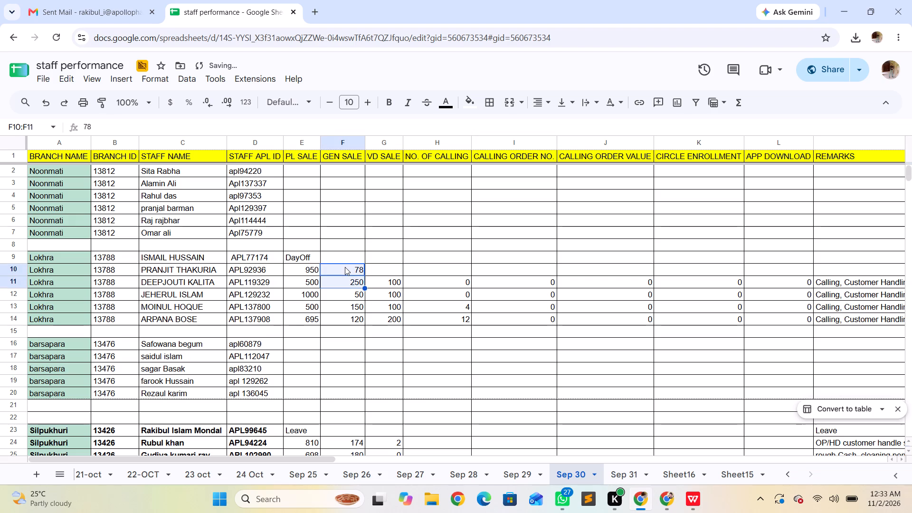
{"action": "key", "text": "shift+Down"}
{"action": "key", "text": "shift+Down"}
{"action": "key", "text": "shift+Down"}
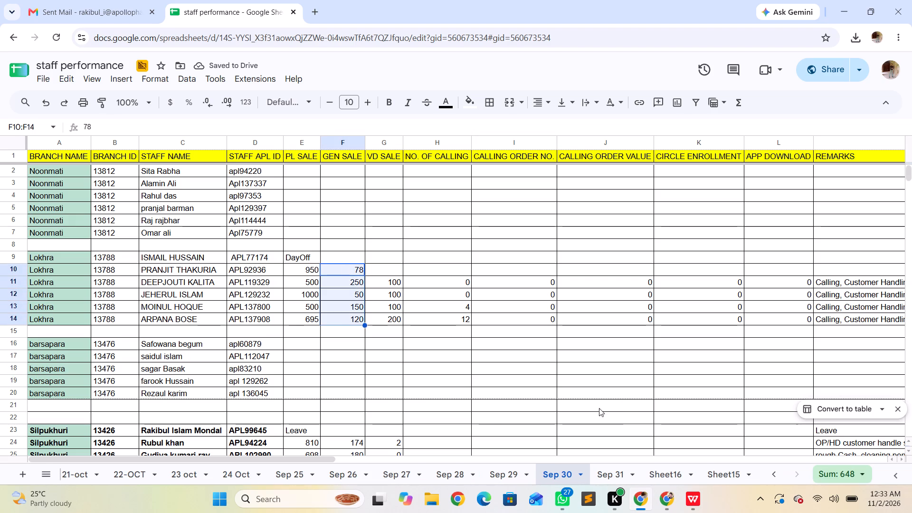
{"action": "left_click", "coordinate": [589, 407]}
In row 10, enter VD SALE 0, NO. OF CALLING 8, and 0 for both calling order columns, circle enrollment and app download.
{"action": "left_click", "coordinate": [387, 266]}
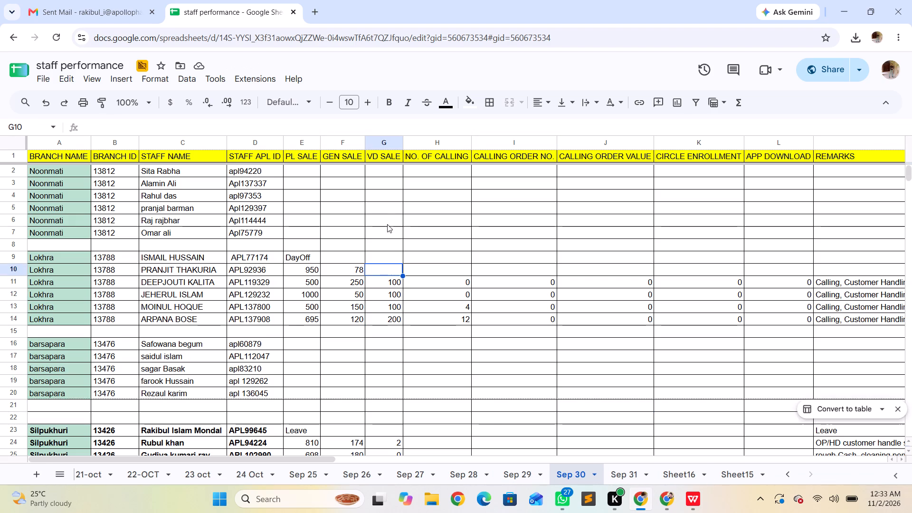
{"action": "key", "text": "0"}
{"action": "key", "text": "Right"}
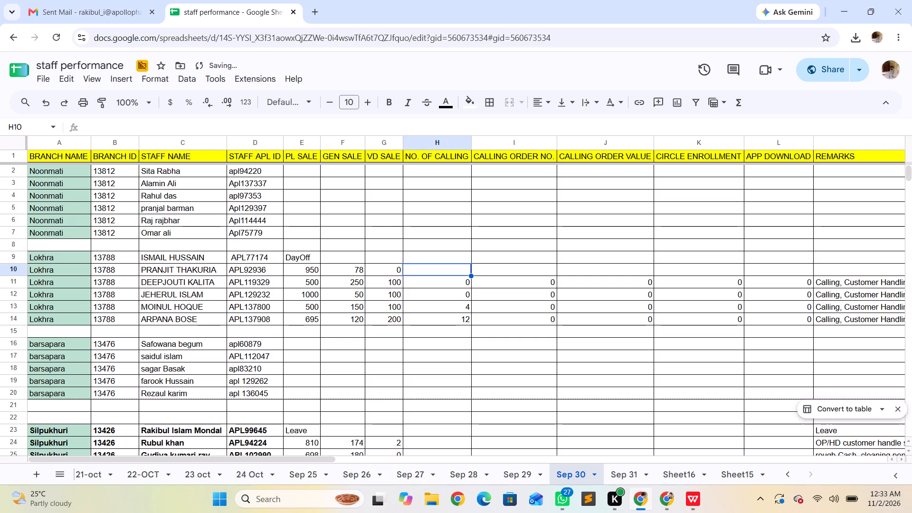
{"action": "key", "text": "8"}
{"action": "key", "text": "Right"}
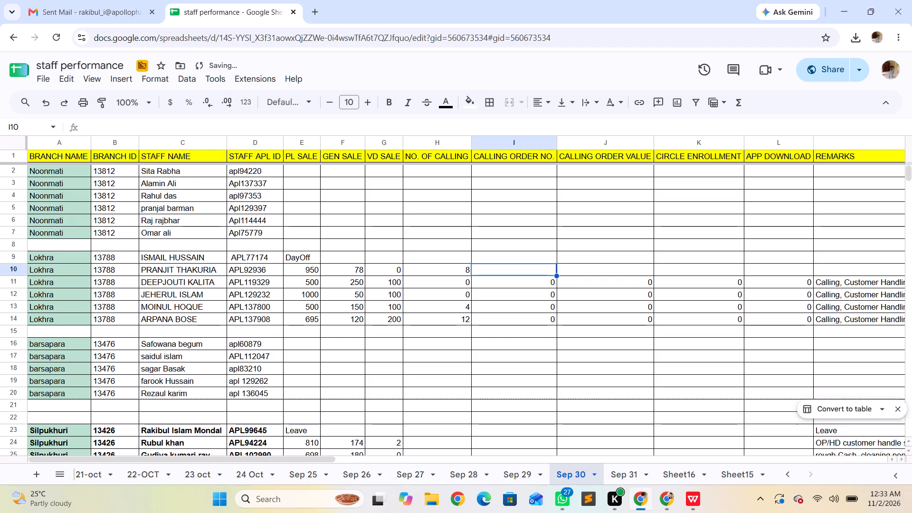
{"action": "key", "text": "0"}
{"action": "key", "text": "Right"}
{"action": "key", "text": "0"}
{"action": "key", "text": "Right"}
{"action": "key", "text": "0"}
{"action": "key", "text": "Right"}
{"action": "key", "text": "0"}
{"action": "key", "text": "Right"}
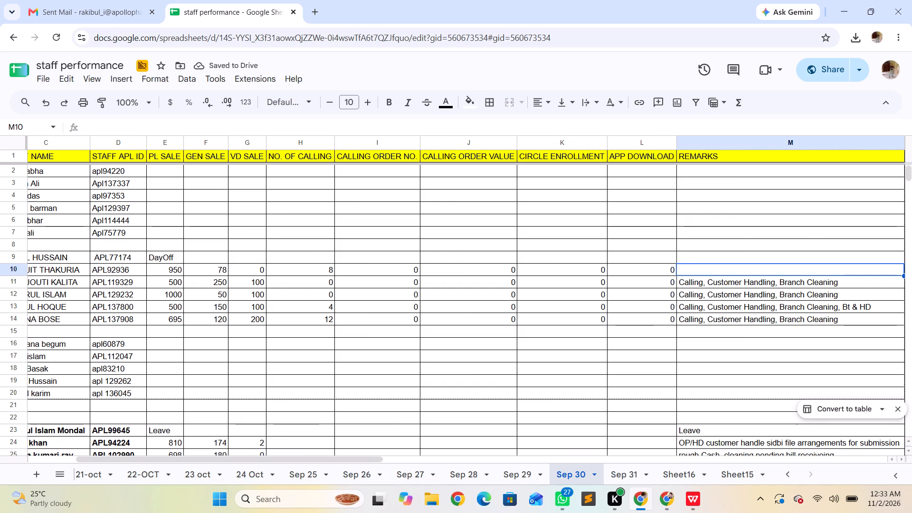
Enter the remark "Calling, Customer Handling, Branch Cleaning, Bt & HD" for the Lokhra staff member in row 10.
{"action": "type", "text": "Ca"}
{"action": "type", "text": "llim"}
{"action": "key", "text": "BackSpace"}
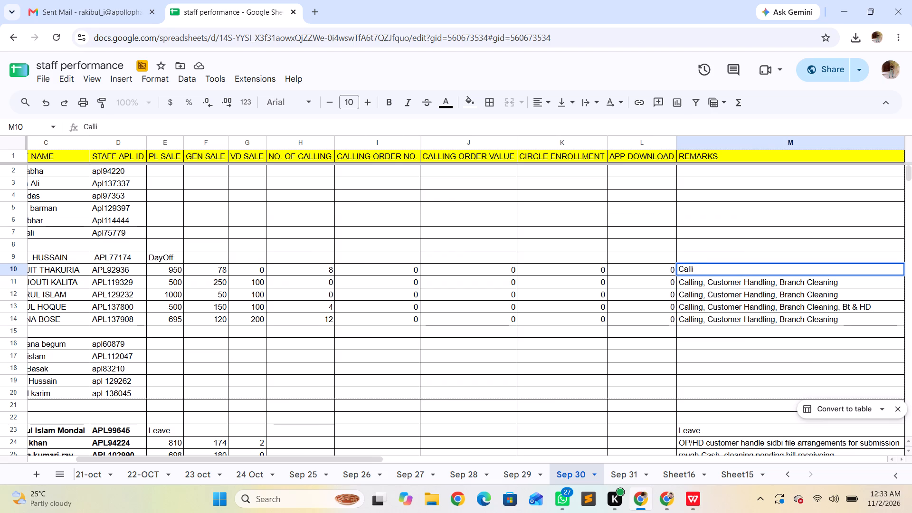
{"action": "type", "text": "ng"}
{"action": "type", "text": ","}
{"action": "key", "text": "space"}
{"action": "type", "text": "Customer"}
{"action": "key", "text": "space"}
{"action": "type", "text": "Handling"}
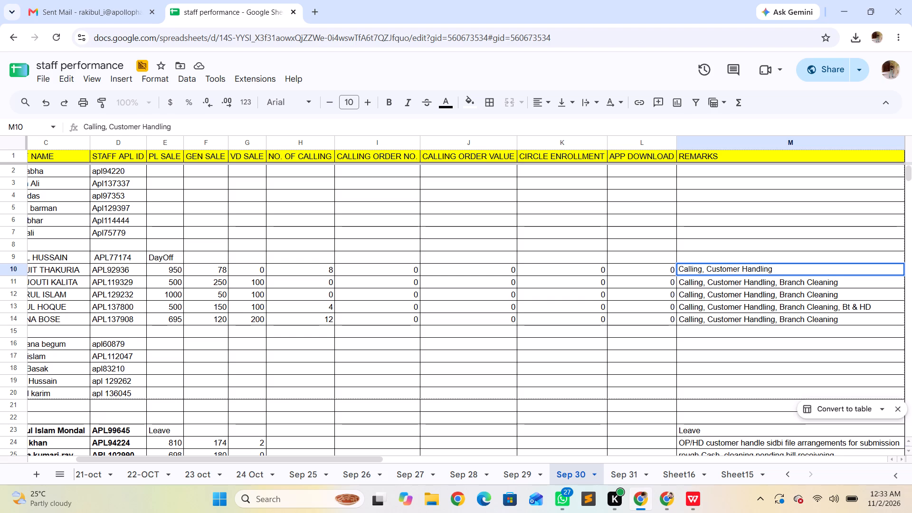
{"action": "key", "text": "shift+less"}
{"action": "key", "text": "BackSpace"}
{"action": "type", "text": ","}
{"action": "key", "text": "space"}
{"action": "type", "text": "Bra"}
{"action": "type", "text": "nch"}
{"action": "key", "text": "space"}
{"action": "type", "text": "Cleaning"}
{"action": "type", "text": ","}
{"action": "key", "text": "space"}
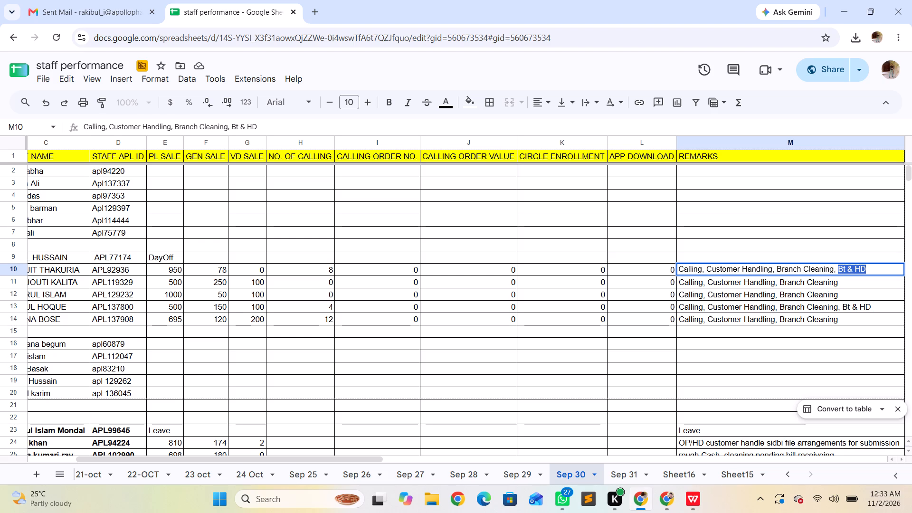
{"action": "key", "text": "Right"}
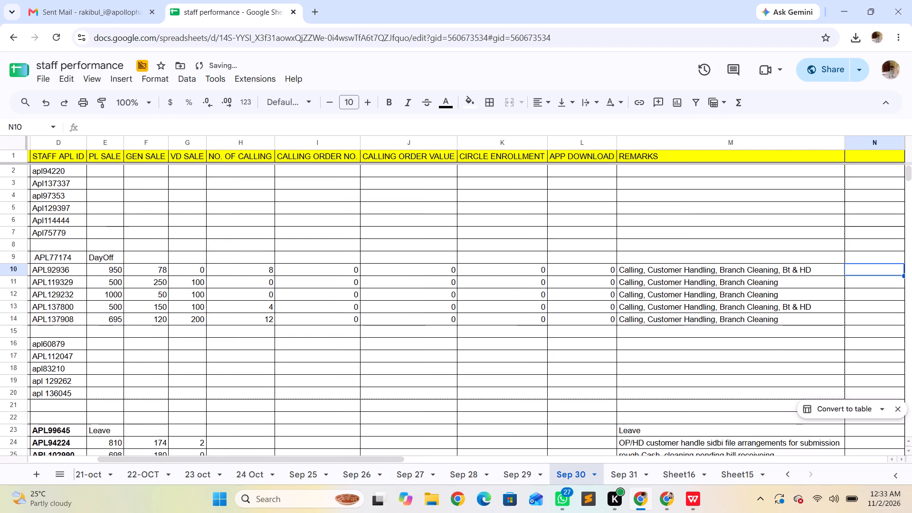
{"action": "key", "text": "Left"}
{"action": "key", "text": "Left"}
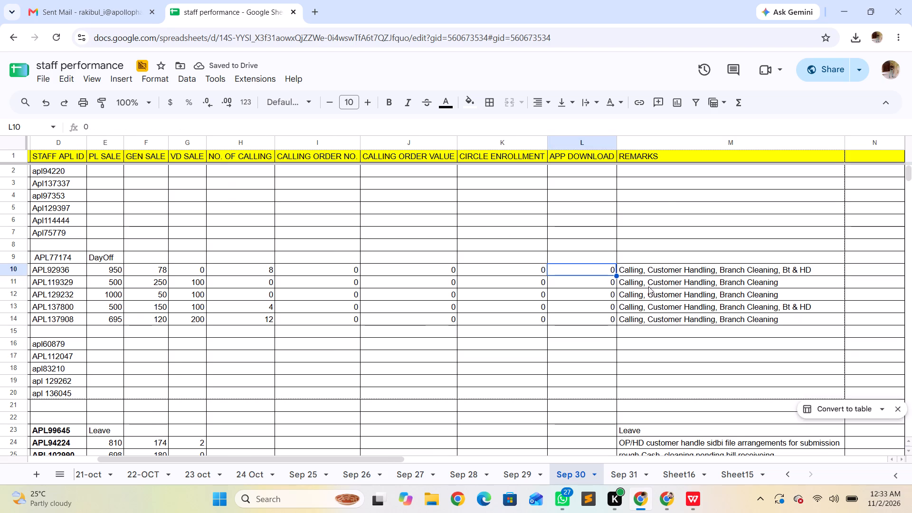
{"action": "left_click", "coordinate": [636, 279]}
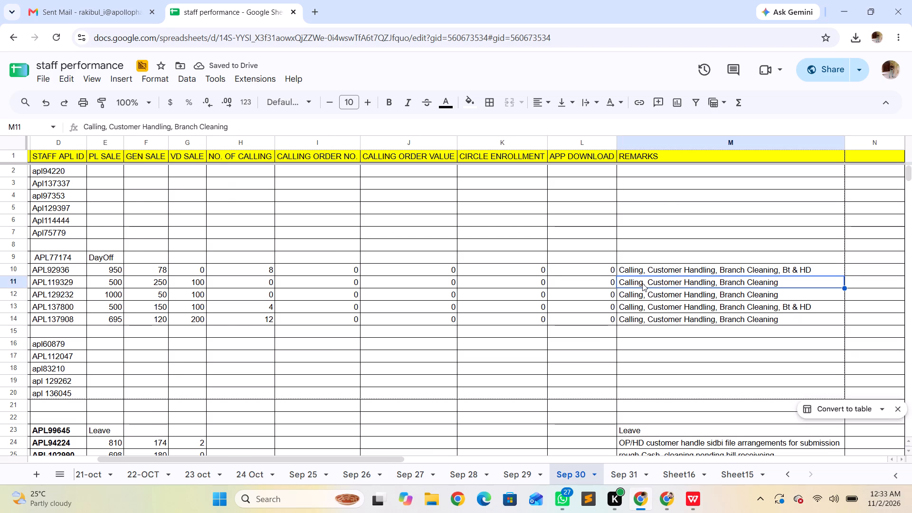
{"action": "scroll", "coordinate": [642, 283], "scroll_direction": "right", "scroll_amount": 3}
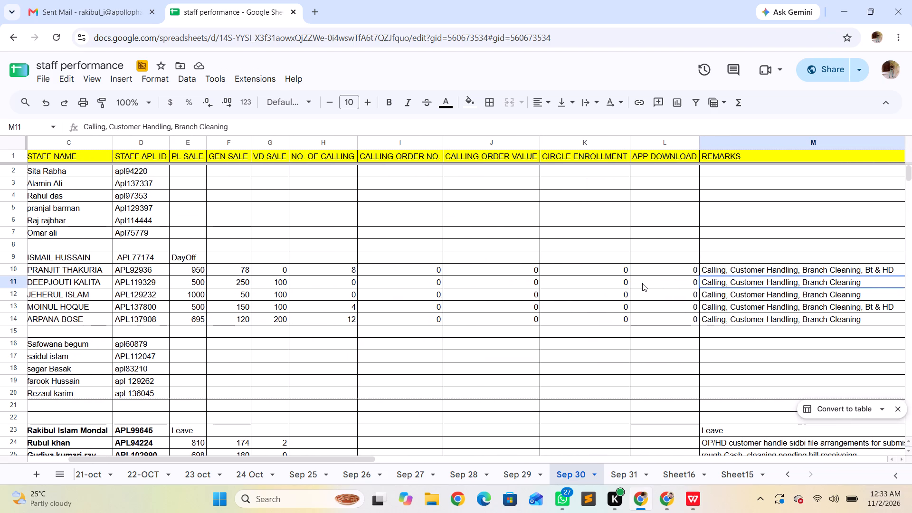
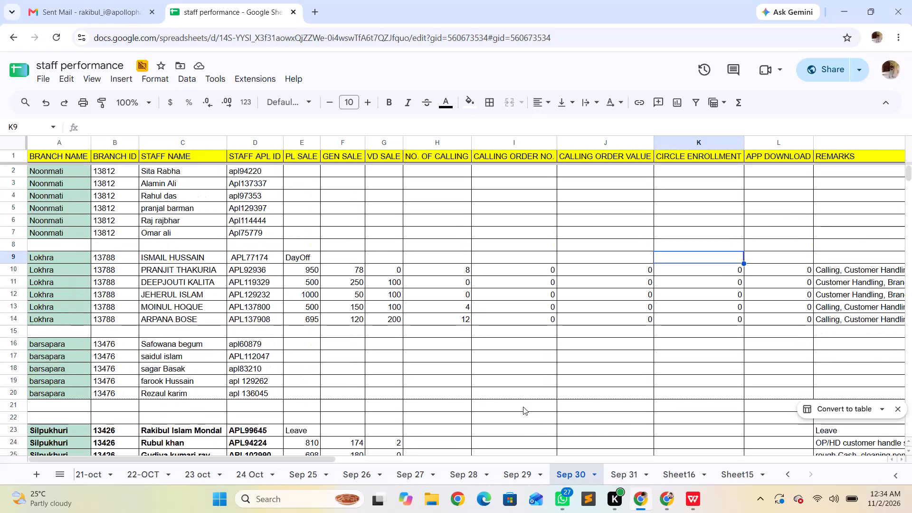
Centre-align all cells on the Sep 31 sheet horizontally.
{"action": "scroll", "coordinate": [523, 407], "scroll_direction": "up", "scroll_amount": 1}
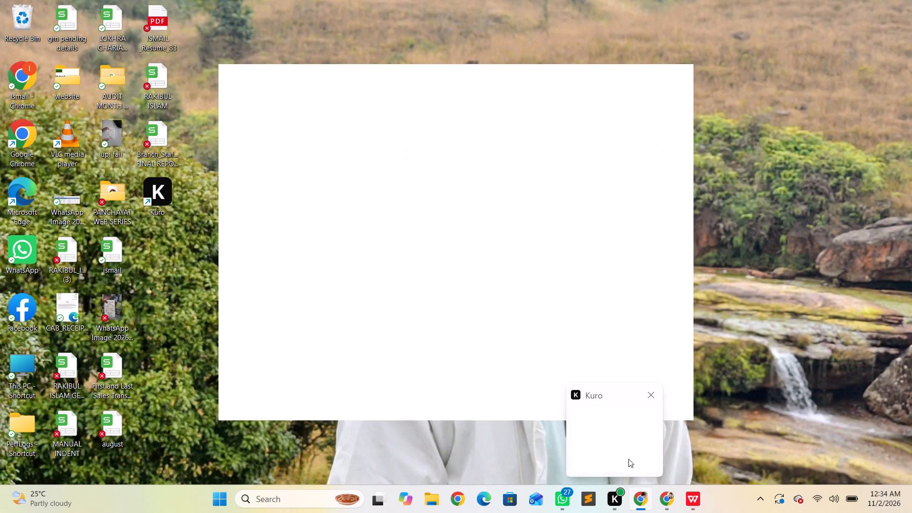
{"action": "left_click", "coordinate": [625, 477]}
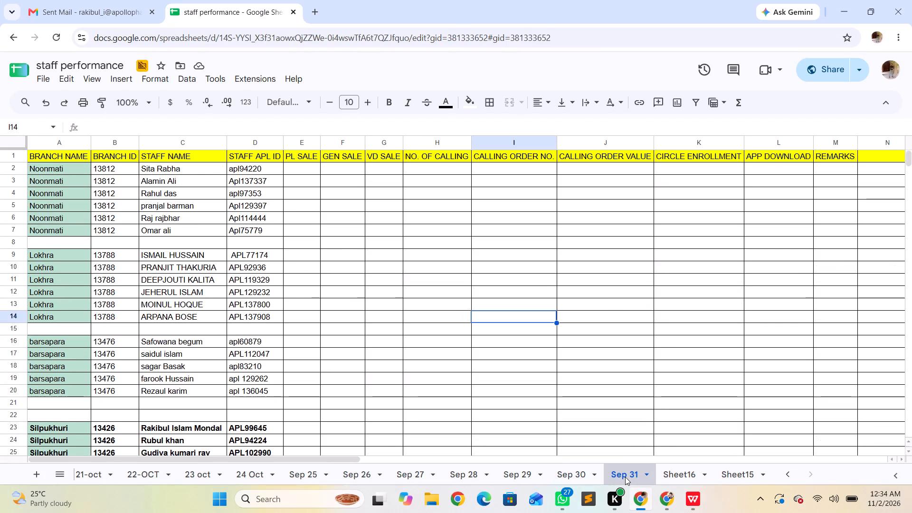
{"action": "scroll", "coordinate": [625, 477], "scroll_direction": "down", "scroll_amount": 4}
{"action": "scroll", "coordinate": [556, 326], "scroll_direction": "down", "scroll_amount": 3}
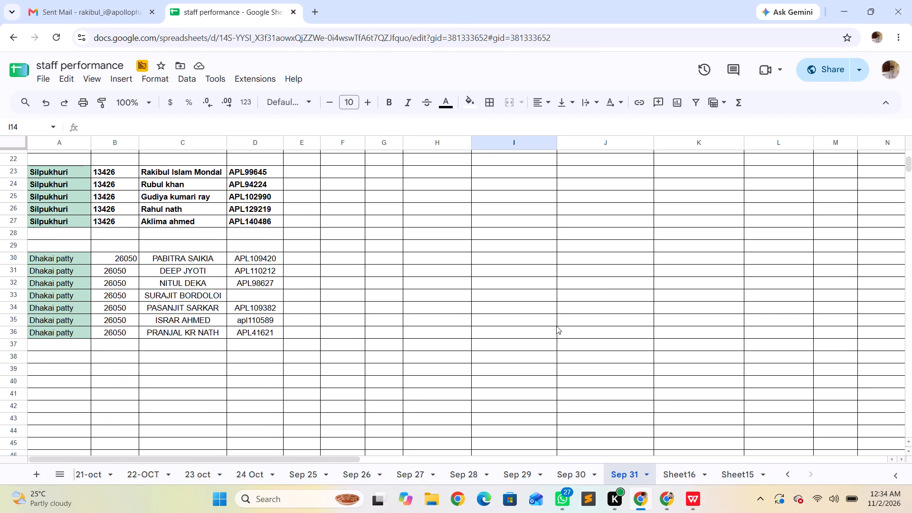
{"action": "scroll", "coordinate": [556, 326], "scroll_direction": "up", "scroll_amount": 7}
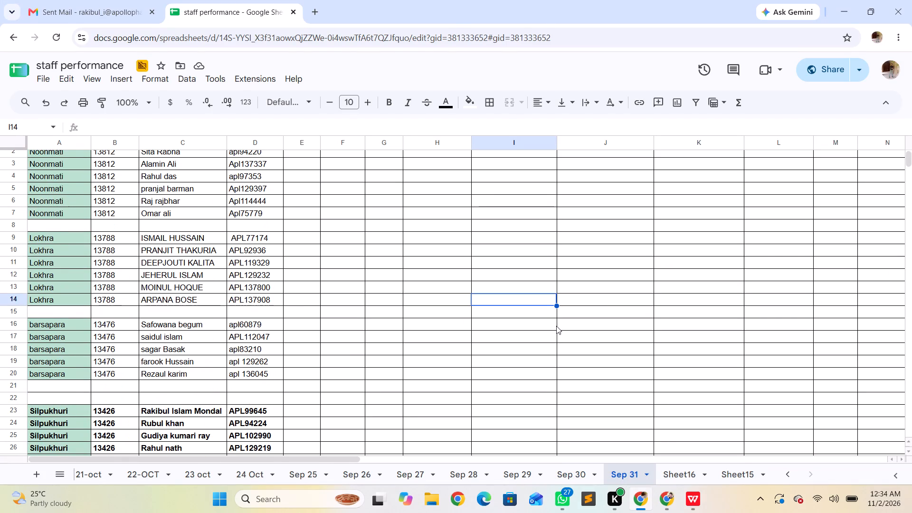
{"action": "scroll", "coordinate": [556, 326], "scroll_direction": "up", "scroll_amount": 1}
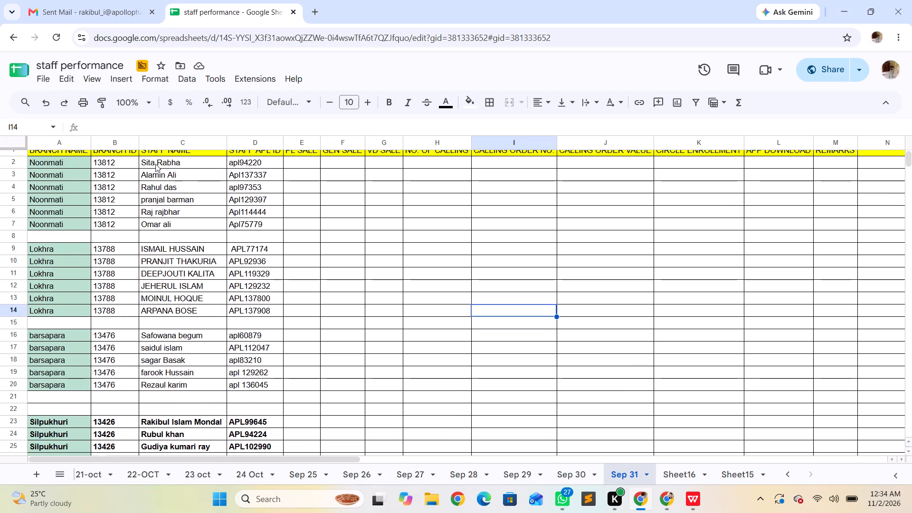
{"action": "left_click", "coordinate": [14, 140]}
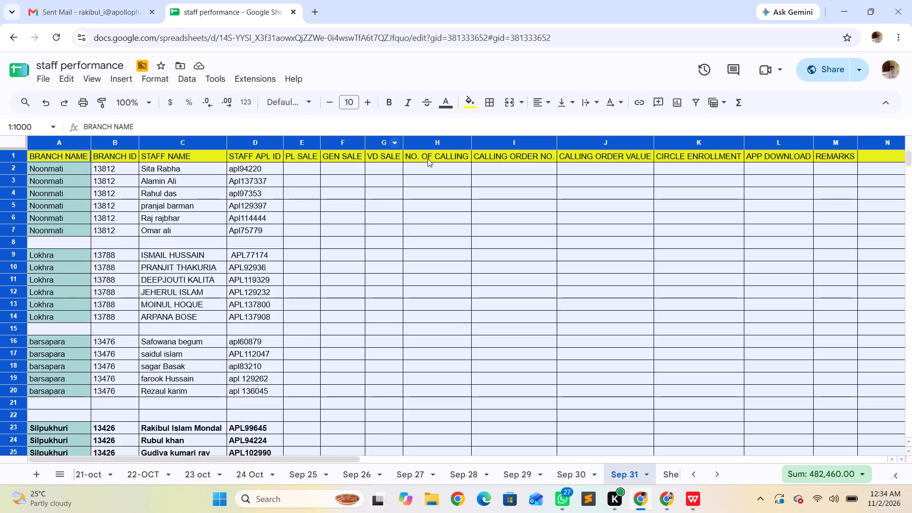
{"action": "left_click", "coordinate": [541, 99]}
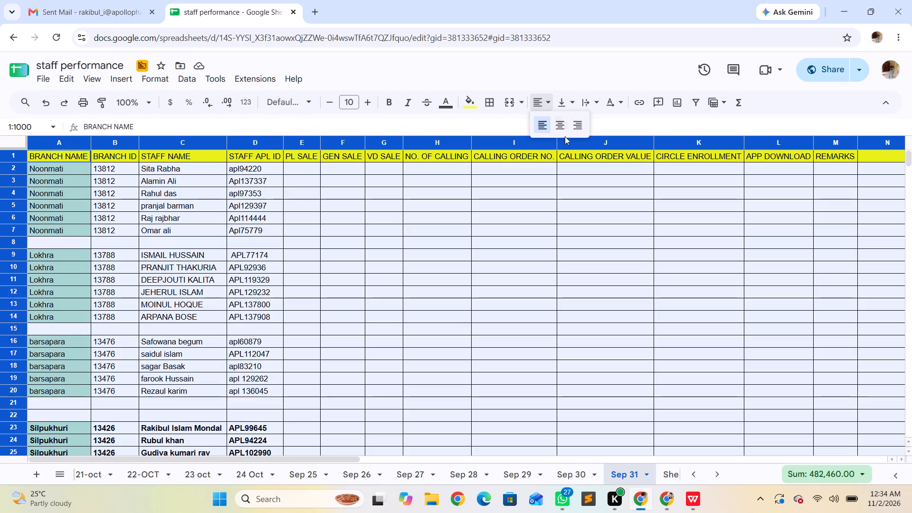
{"action": "left_click", "coordinate": [560, 129]}
{"action": "left_click", "coordinate": [469, 258]}
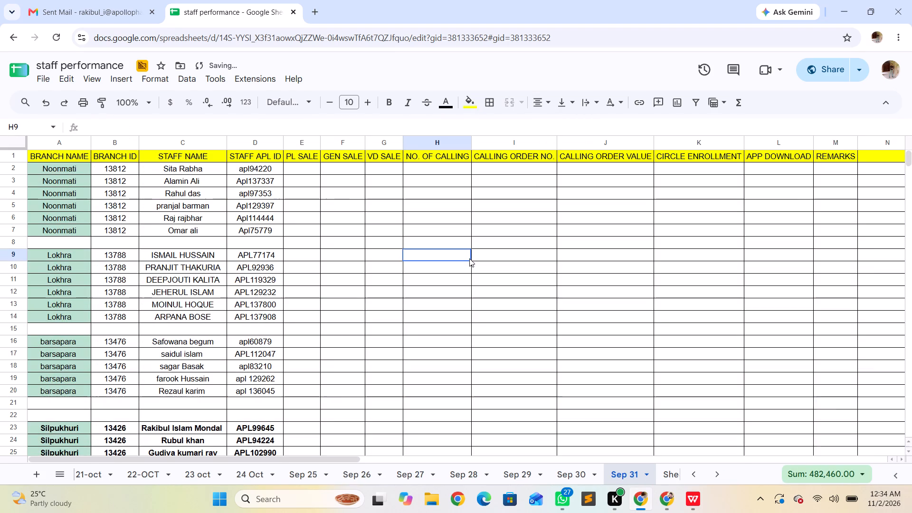
Centre-align all cells on the Sep 30 sheet horizontally.
{"action": "left_click", "coordinate": [575, 472]}
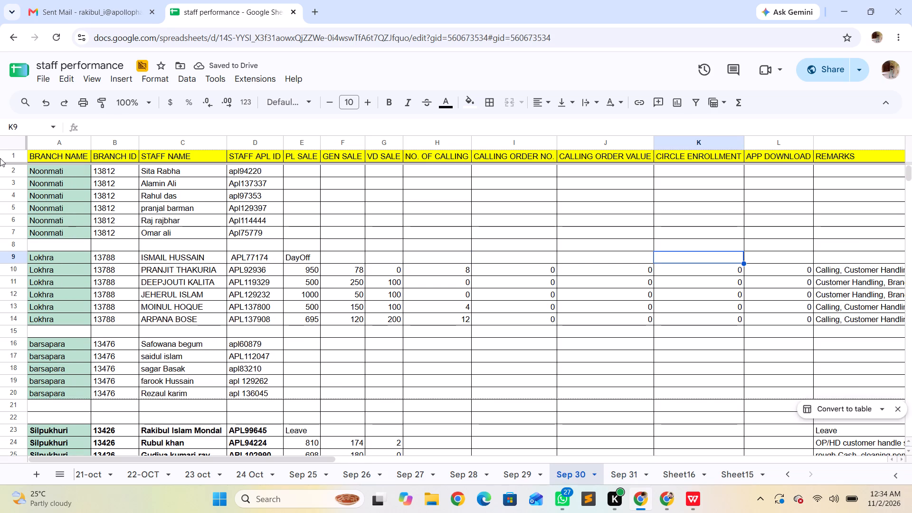
{"action": "left_click", "coordinate": [14, 141]}
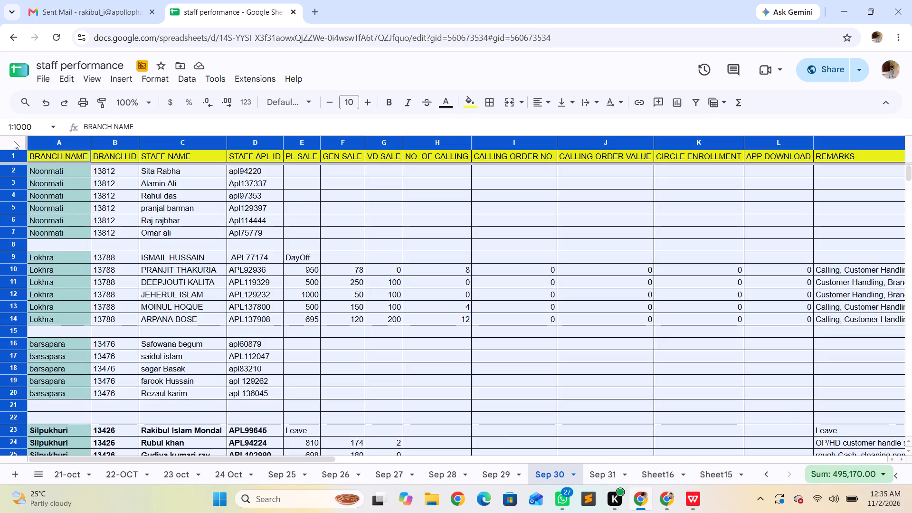
{"action": "left_click_drag", "start_coordinate": [544, 102], "coordinate": [562, 124]}
{"action": "left_click", "coordinate": [562, 124]}
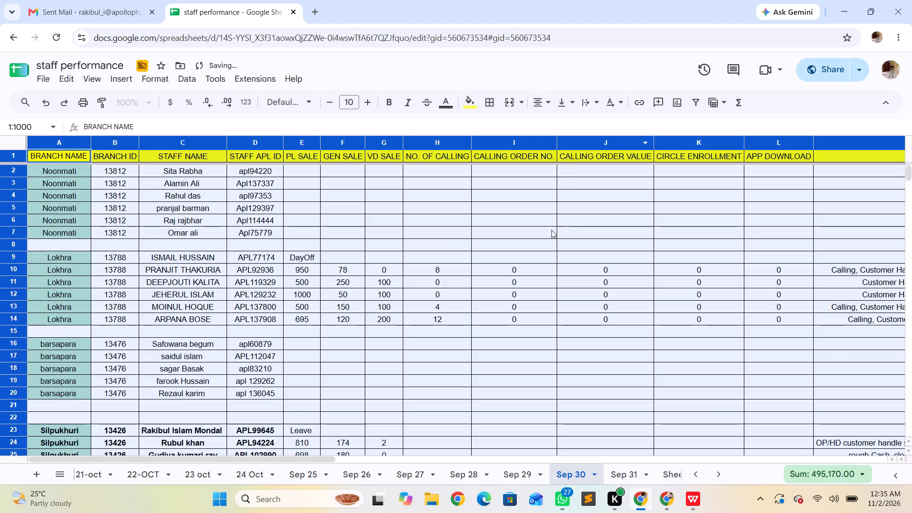
{"action": "left_click", "coordinate": [551, 230]}
Remove bold formatting from the whole Sep 30 sheet, including the Silpukhuri rows, so all text has regular weight.
{"action": "scroll", "coordinate": [424, 332], "scroll_direction": "down", "scroll_amount": 3}
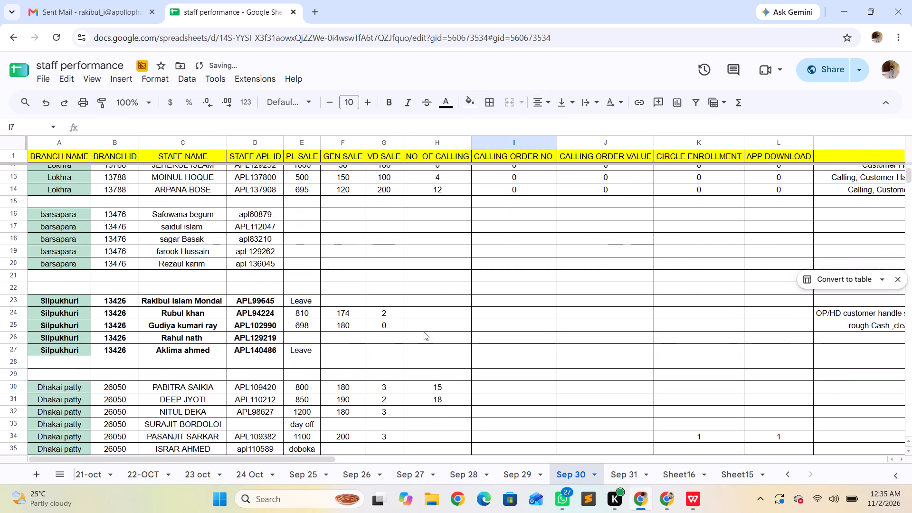
{"action": "scroll", "coordinate": [424, 332], "scroll_direction": "down", "scroll_amount": 4}
{"action": "scroll", "coordinate": [424, 332], "scroll_direction": "up", "scroll_amount": 2}
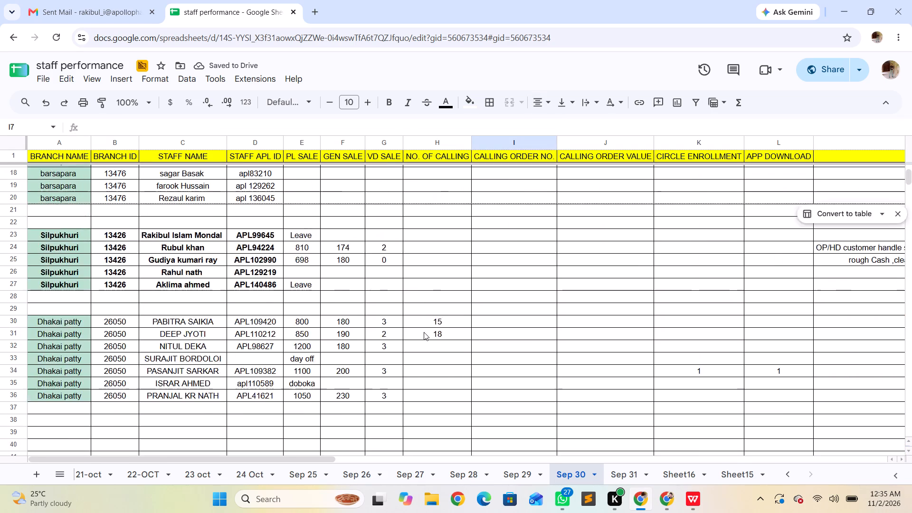
{"action": "scroll", "coordinate": [424, 332], "scroll_direction": "up", "scroll_amount": 2}
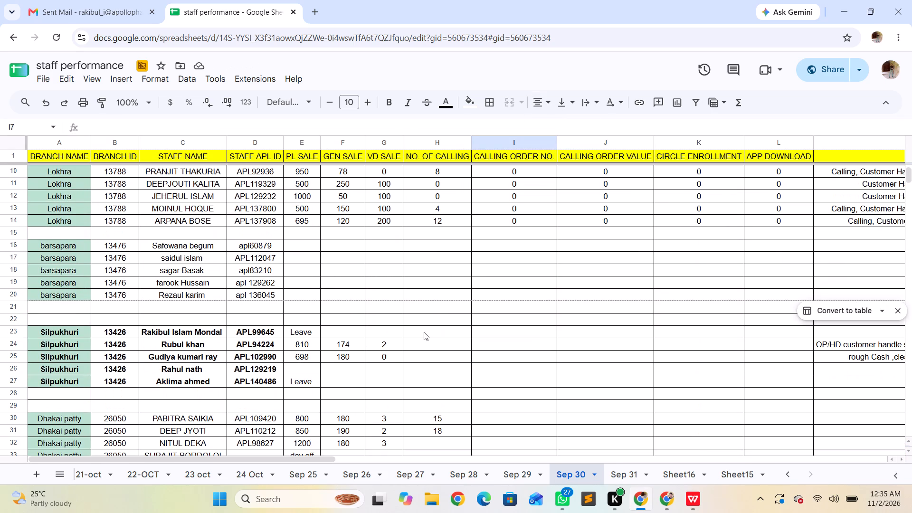
{"action": "scroll", "coordinate": [424, 332], "scroll_direction": "up", "scroll_amount": 7}
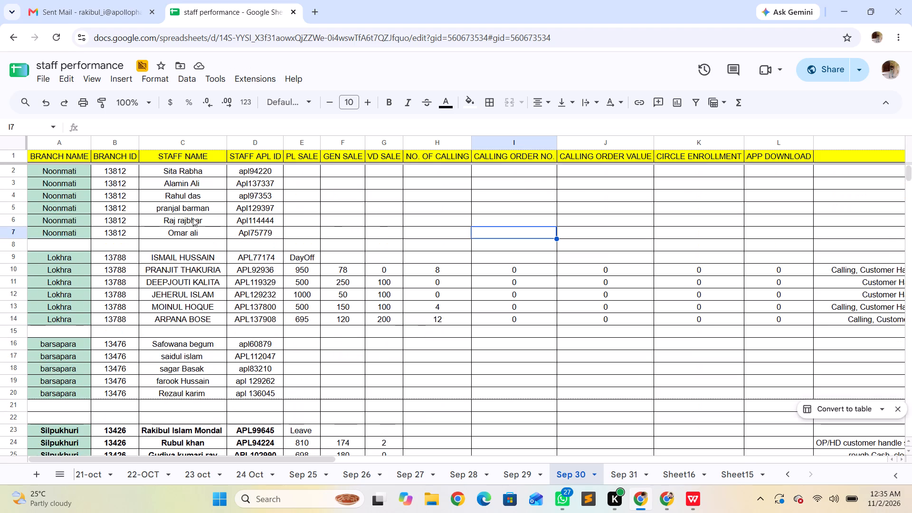
{"action": "left_click", "coordinate": [10, 142]}
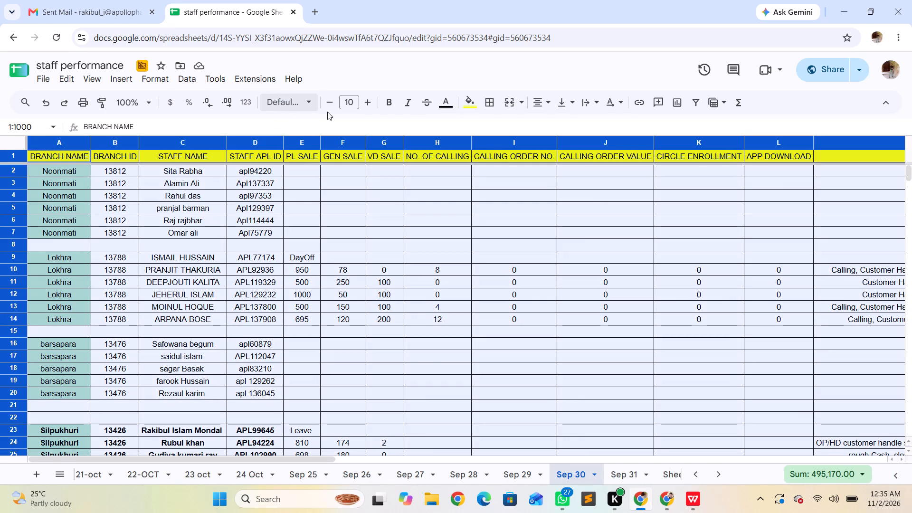
{"action": "left_click", "coordinate": [388, 102]}
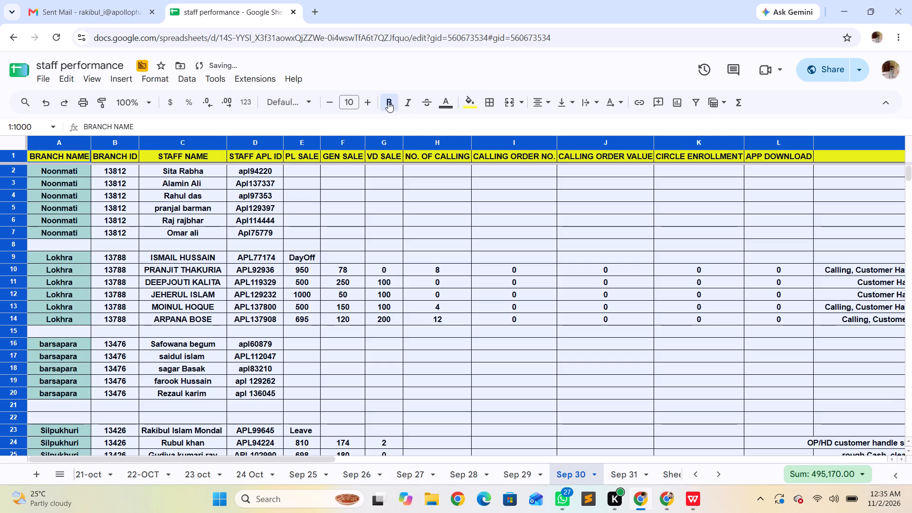
{"action": "left_click", "coordinate": [388, 102]}
{"action": "left_click", "coordinate": [434, 358]}
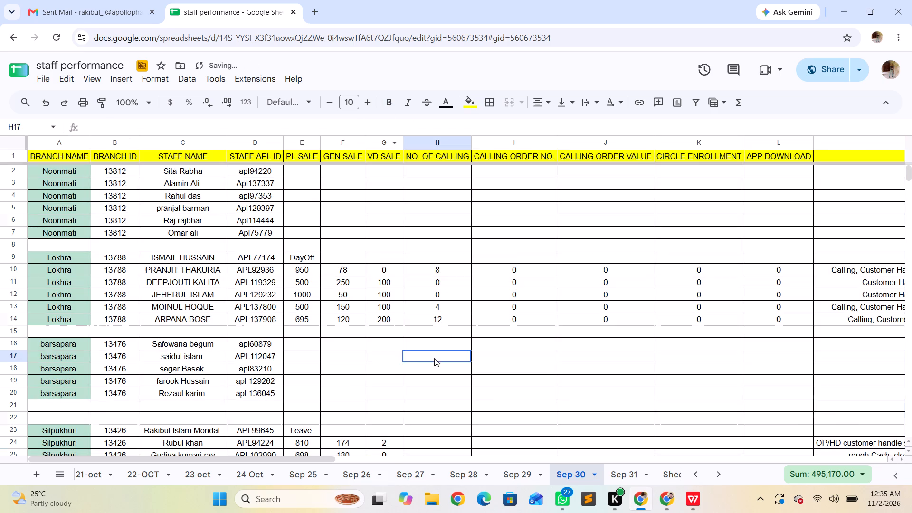
{"action": "scroll", "coordinate": [370, 362], "scroll_direction": "right", "scroll_amount": 1}
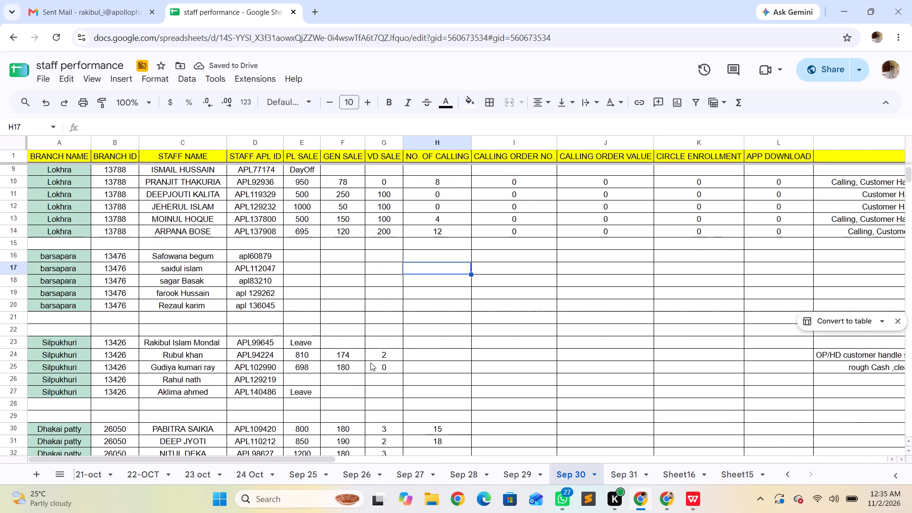
{"action": "scroll", "coordinate": [370, 362], "scroll_direction": "right", "scroll_amount": 1}
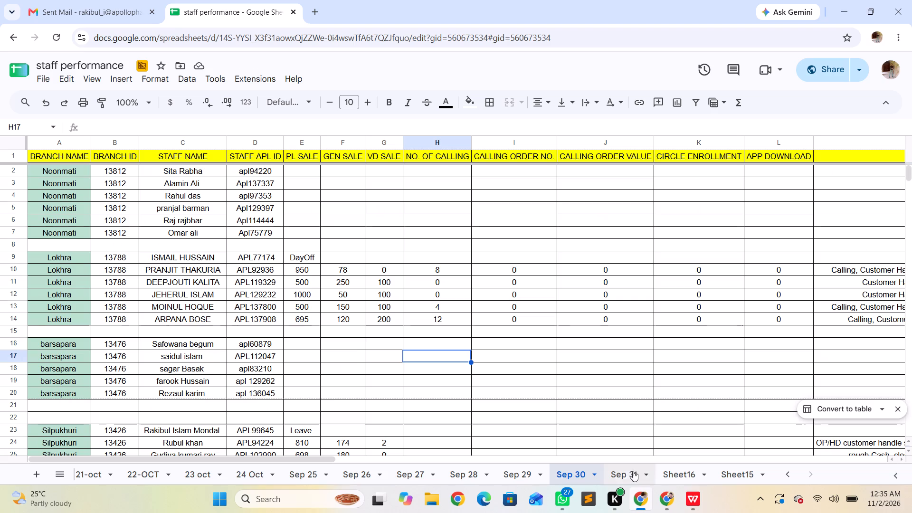
Remove bold formatting from the whole Sep 31 sheet, including the Silpukhuri rows, so all text has regular weight.
{"action": "left_click", "coordinate": [619, 483]}
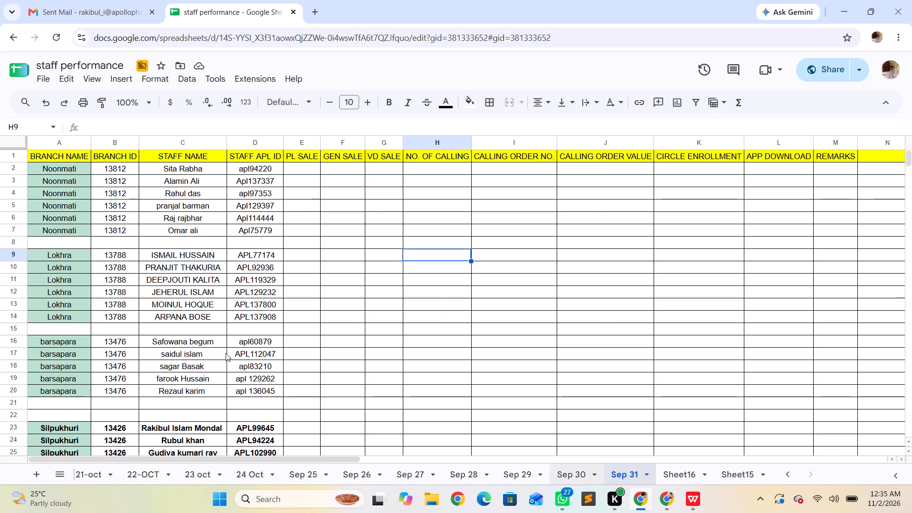
{"action": "left_click", "coordinate": [6, 136]}
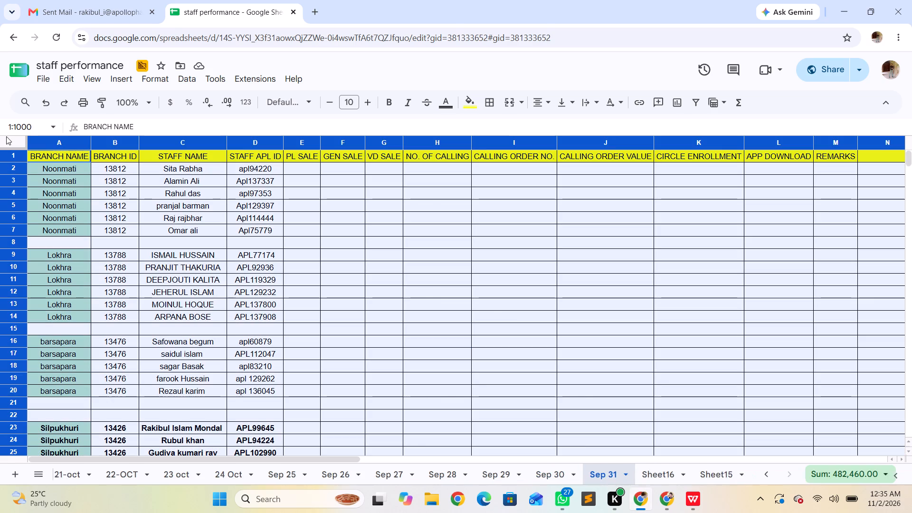
{"action": "left_click", "coordinate": [388, 106]}
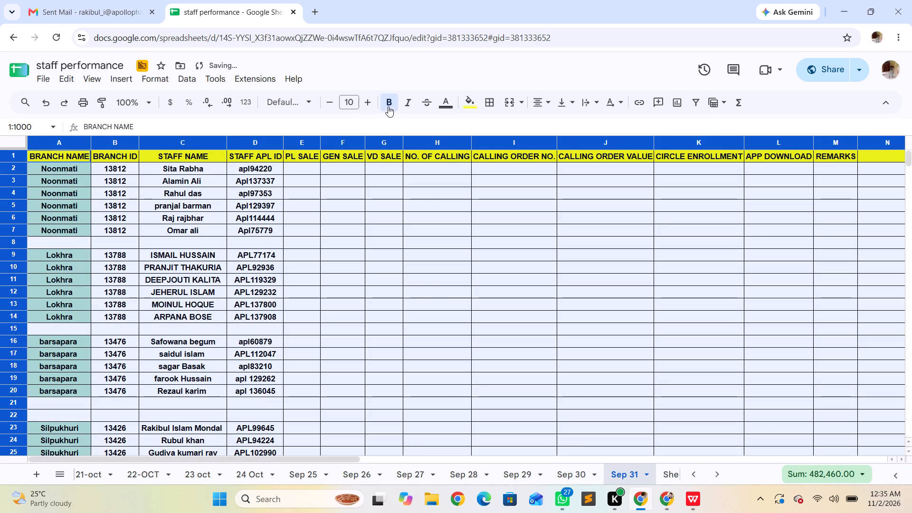
{"action": "left_click", "coordinate": [388, 106]}
{"action": "left_click", "coordinate": [380, 321]}
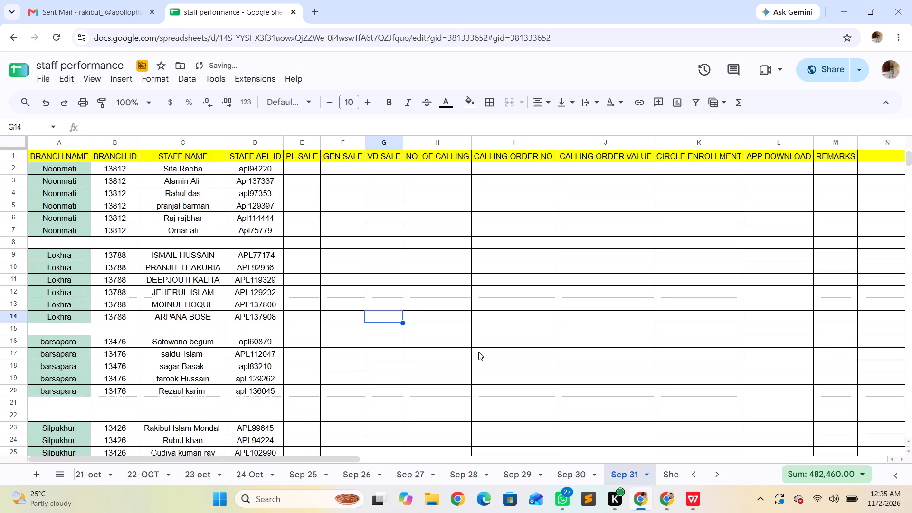
Remove bold formatting from the whole Sep 29 sheet, including the Silpukhuri rows, so all text has regular weight.
{"action": "left_click", "coordinate": [524, 468]}
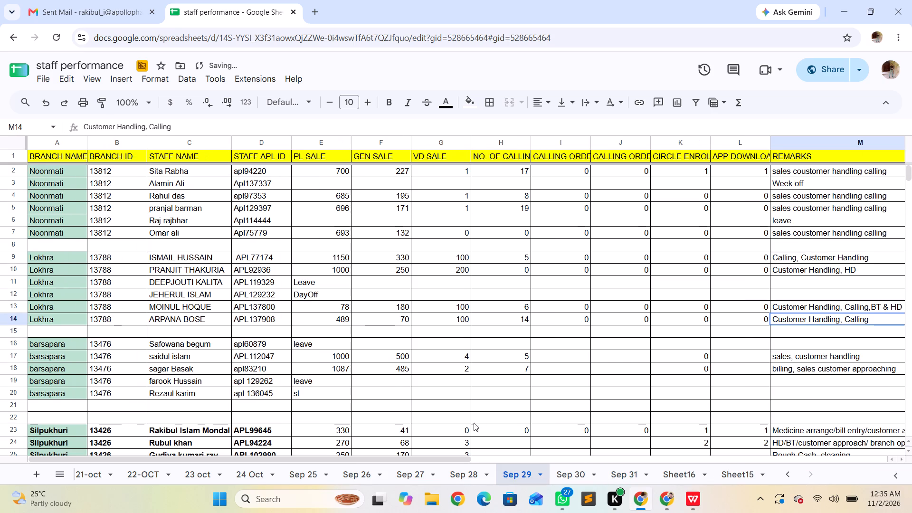
{"action": "scroll", "coordinate": [438, 406], "scroll_direction": "down", "scroll_amount": 1}
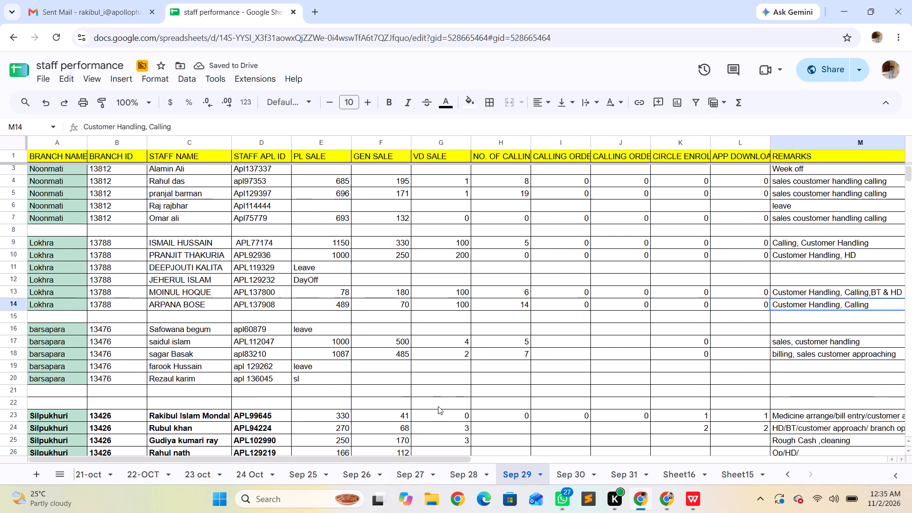
{"action": "scroll", "coordinate": [438, 406], "scroll_direction": "up", "scroll_amount": 4}
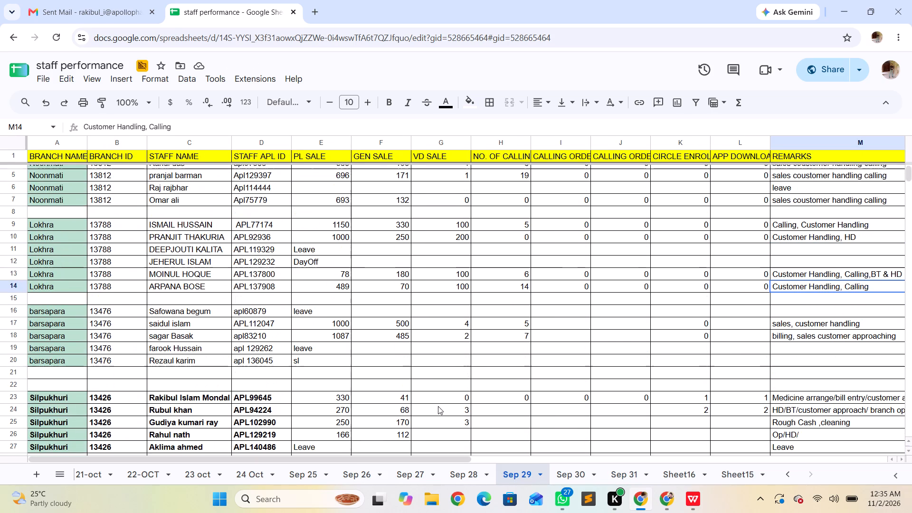
{"action": "scroll", "coordinate": [438, 406], "scroll_direction": "up", "scroll_amount": 1}
{"action": "scroll", "coordinate": [438, 406], "scroll_direction": "down", "scroll_amount": 3}
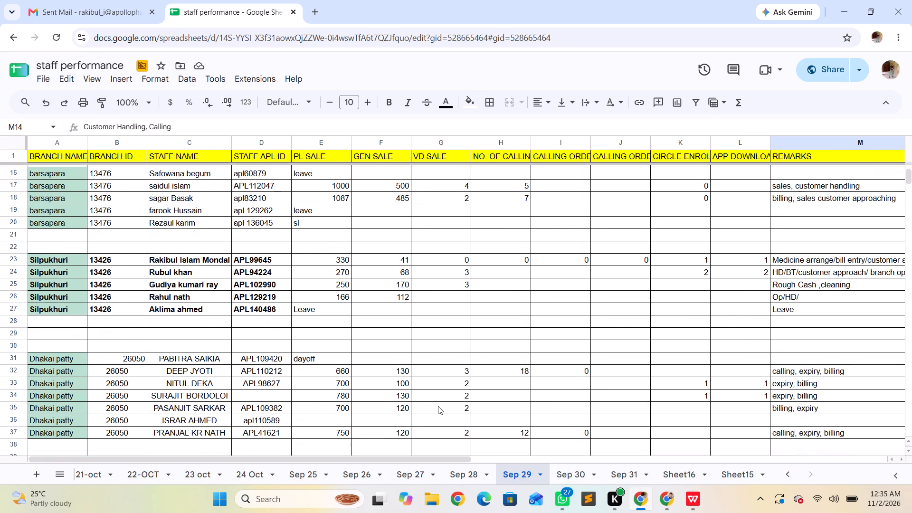
{"action": "scroll", "coordinate": [438, 406], "scroll_direction": "up", "scroll_amount": 6}
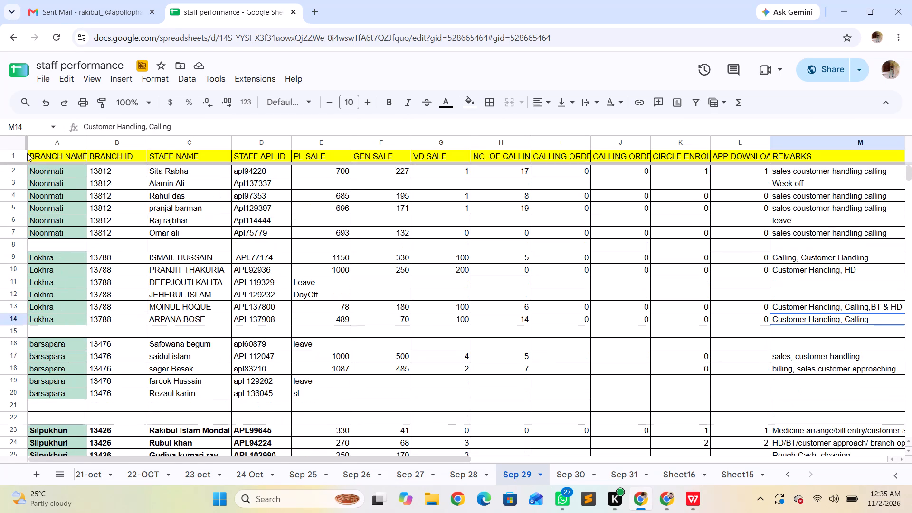
{"action": "left_click", "coordinate": [13, 144]}
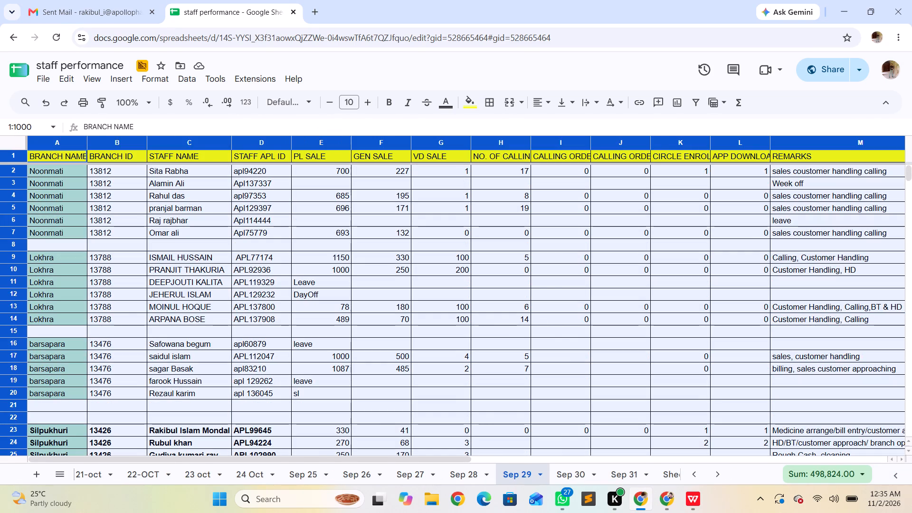
{"action": "left_click", "coordinate": [390, 99]}
{"action": "left_click", "coordinate": [390, 99]}
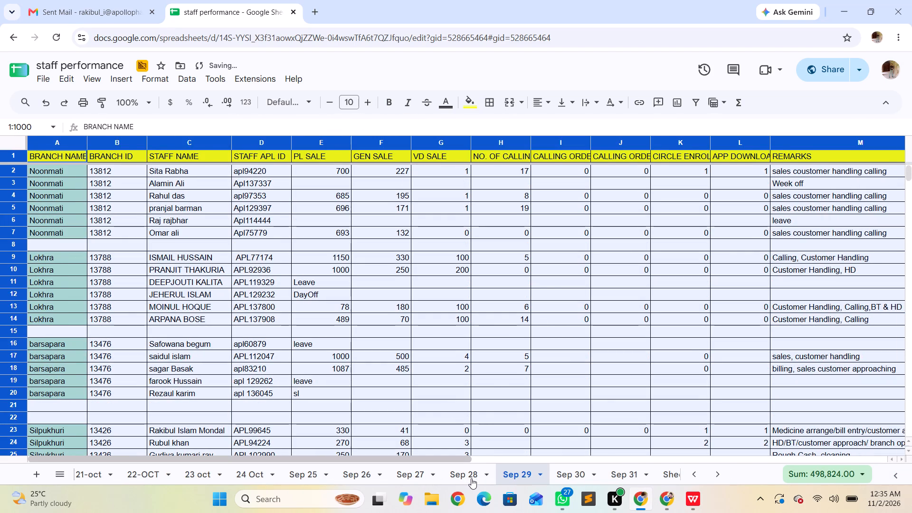
Centre-align all cells on the Sep 29 sheet horizontally.
{"action": "left_click", "coordinate": [544, 103]}
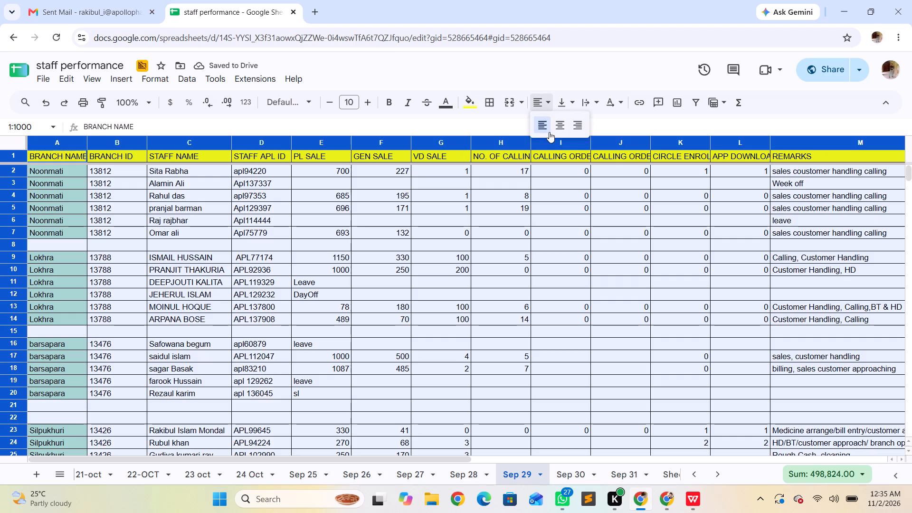
{"action": "left_click", "coordinate": [563, 128]}
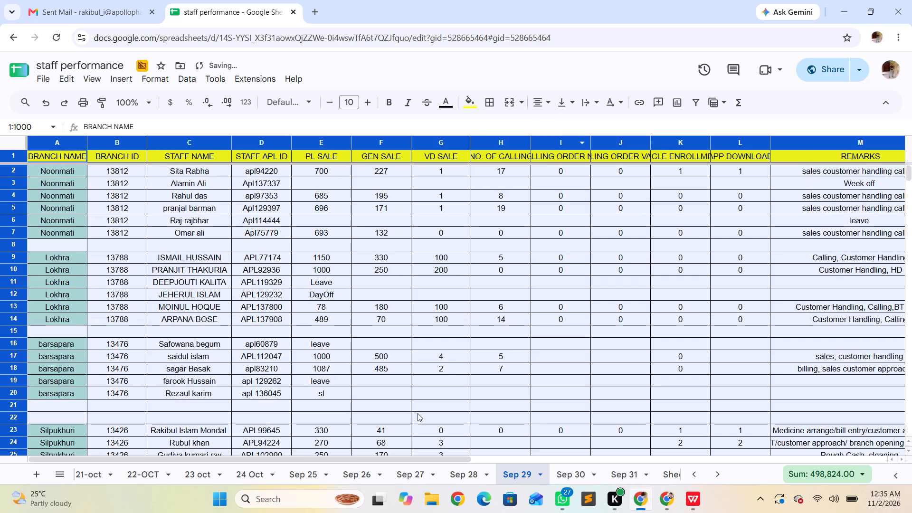
Give the whole Sep 28 sheet regular-weight text, including the Silpukhuri rows, and centre-align all its cells horizontally.
{"action": "left_click", "coordinate": [458, 480]}
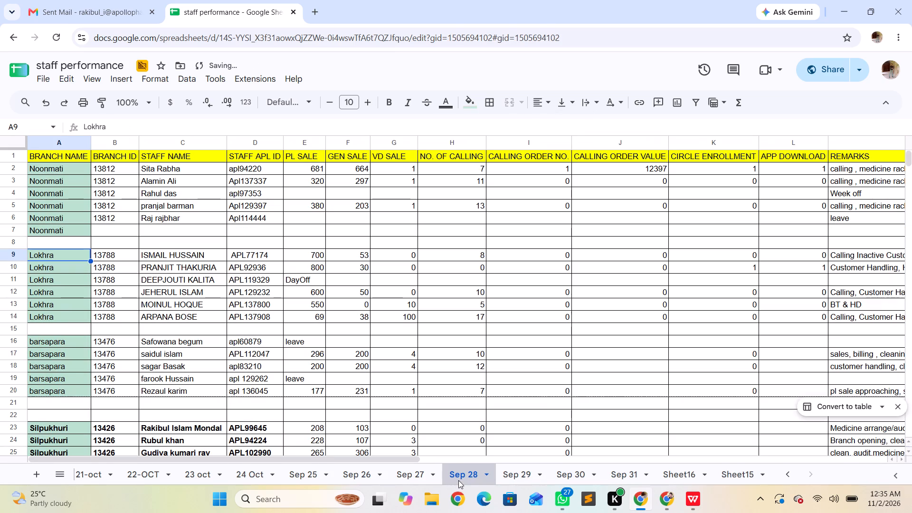
{"action": "left_click", "coordinate": [5, 140]}
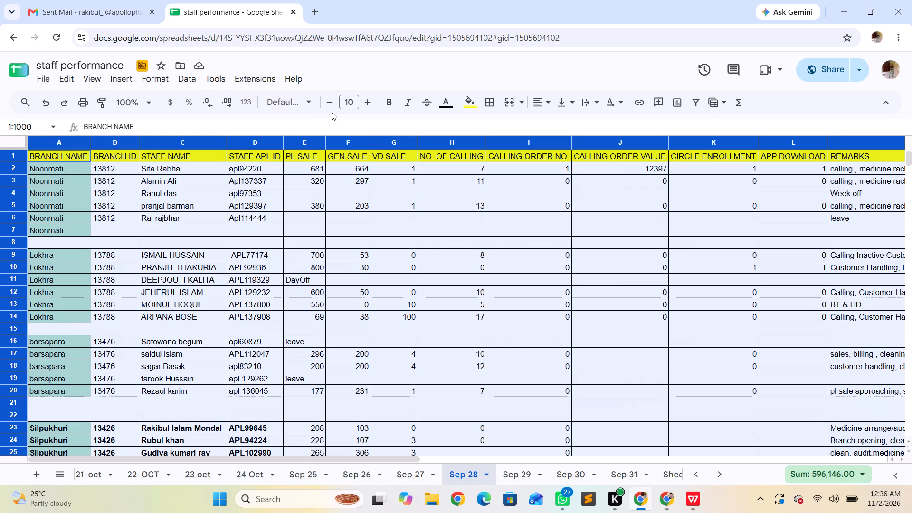
{"action": "left_click", "coordinate": [389, 97]}
{"action": "left_click", "coordinate": [389, 97]}
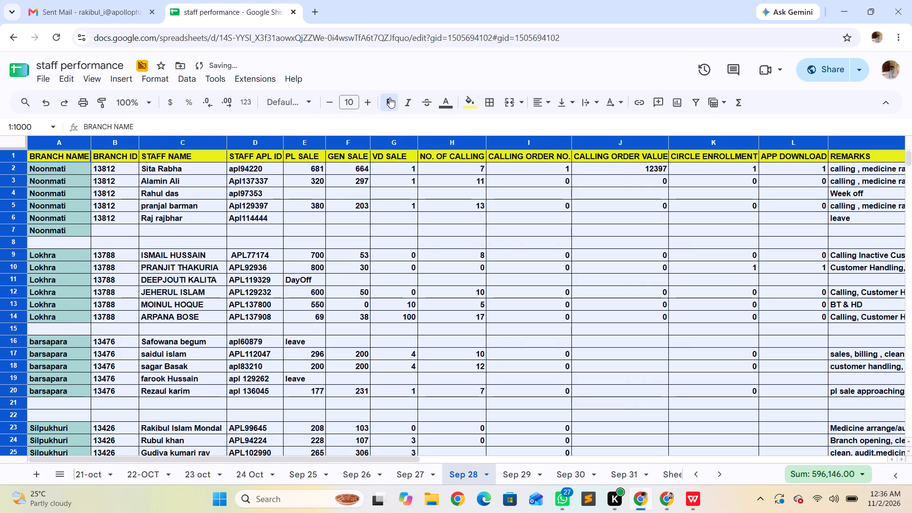
{"action": "left_click", "coordinate": [544, 108]}
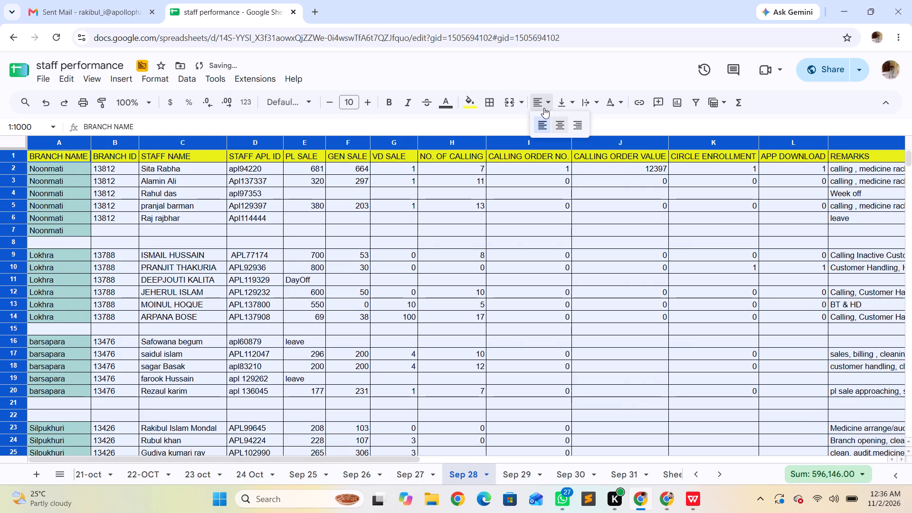
{"action": "left_click", "coordinate": [560, 125]}
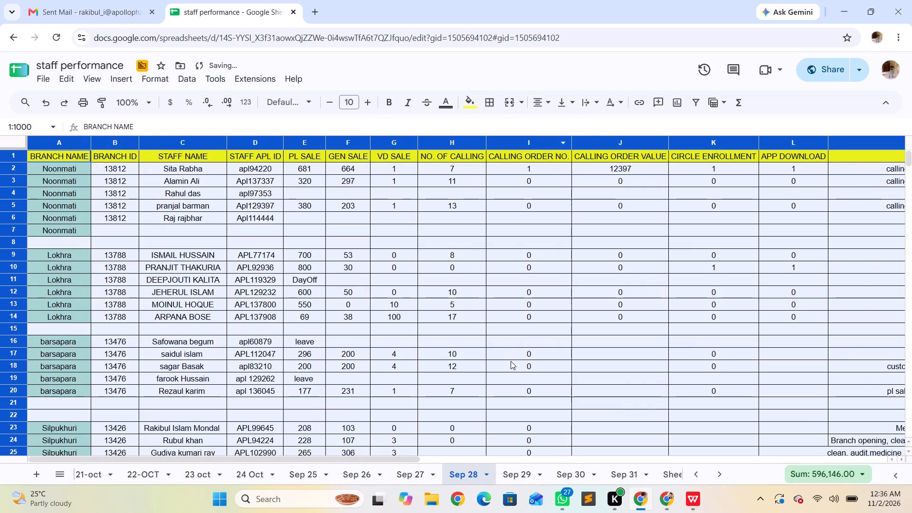
Give the whole Sep 27 sheet regular-weight text, including the Silpukhuri rows, and centre-align all its cells horizontally.
{"action": "left_click", "coordinate": [415, 476]}
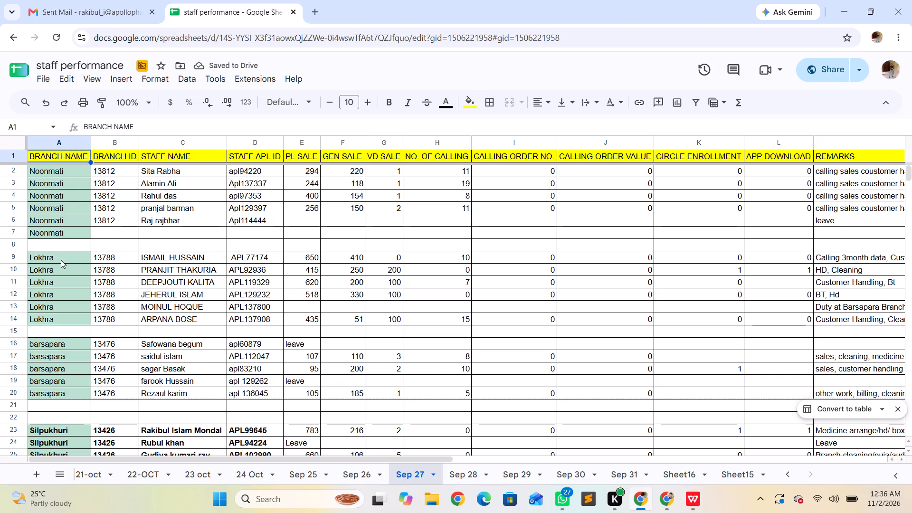
{"action": "left_click", "coordinate": [10, 139]}
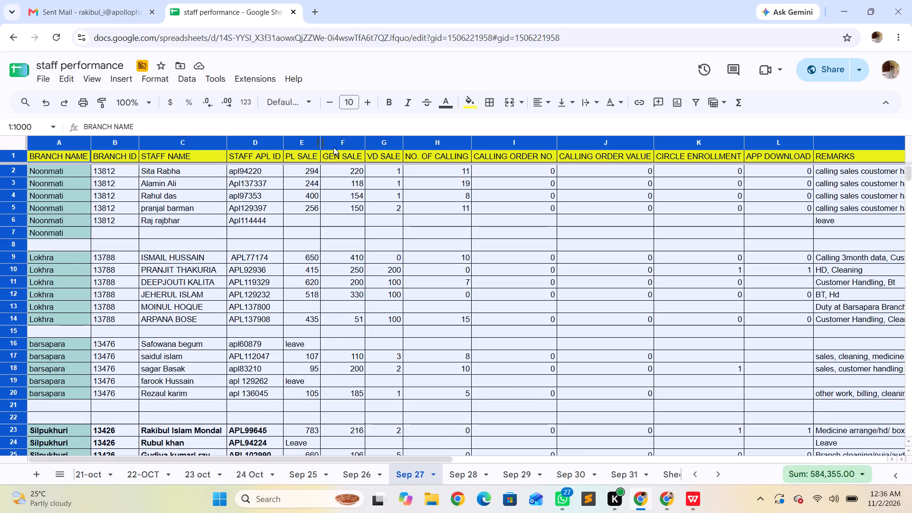
{"action": "left_click", "coordinate": [384, 105]}
{"action": "left_click", "coordinate": [384, 105]}
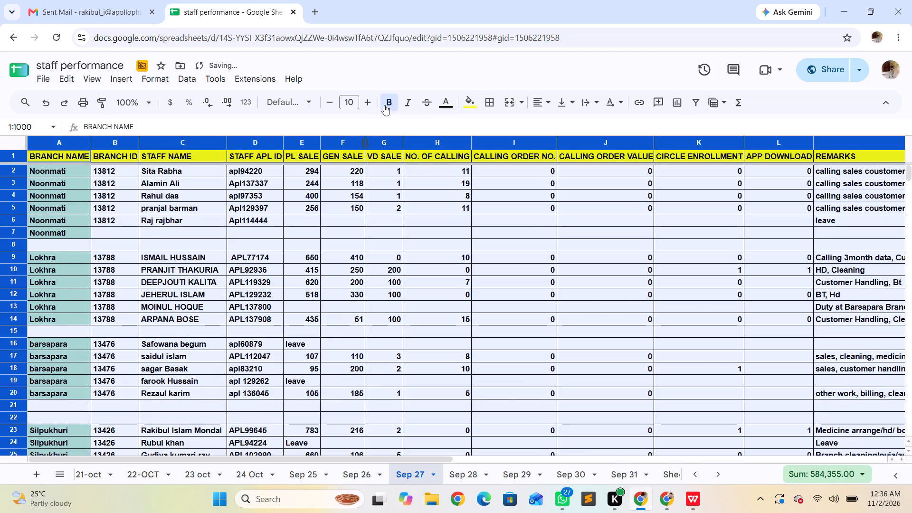
{"action": "left_click", "coordinate": [546, 104]}
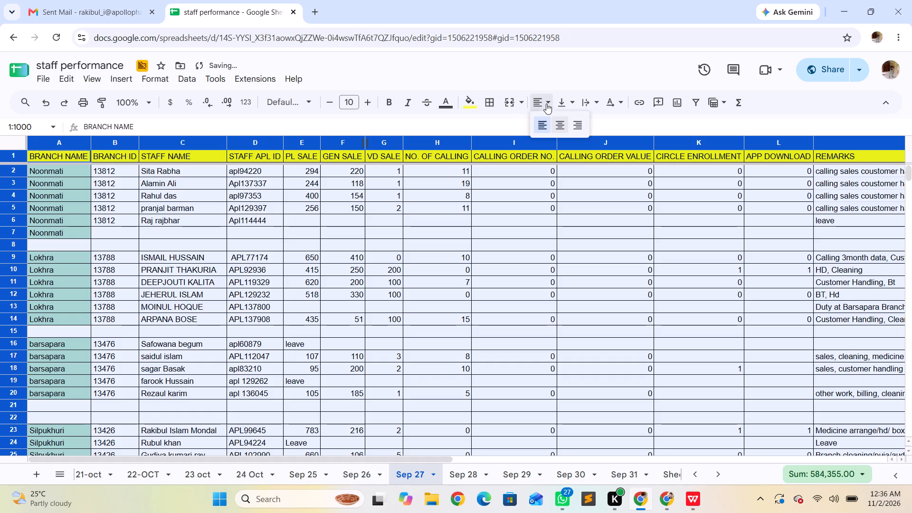
{"action": "left_click", "coordinate": [557, 124]}
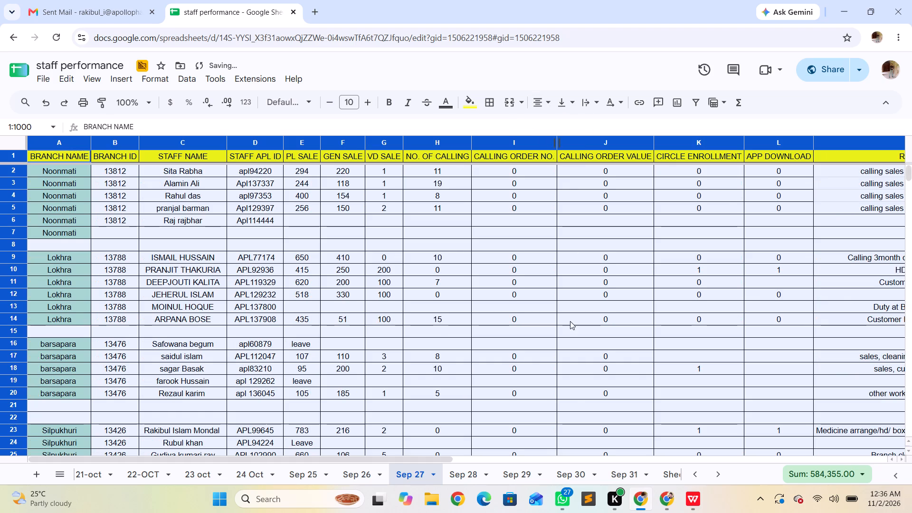
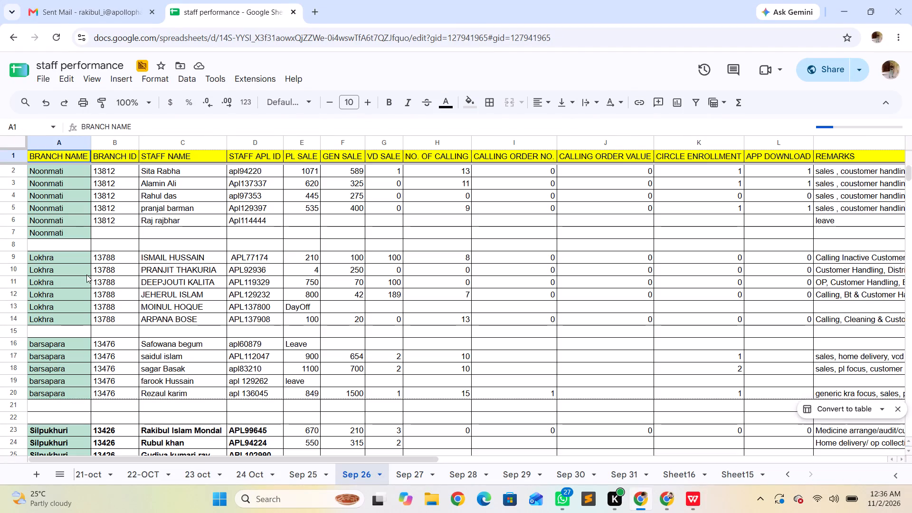
Give the whole Sep 26 sheet regular-weight text, including the Silpukhuri rows, and centre-align all its cells horizontally.
{"action": "left_click", "coordinate": [10, 138]}
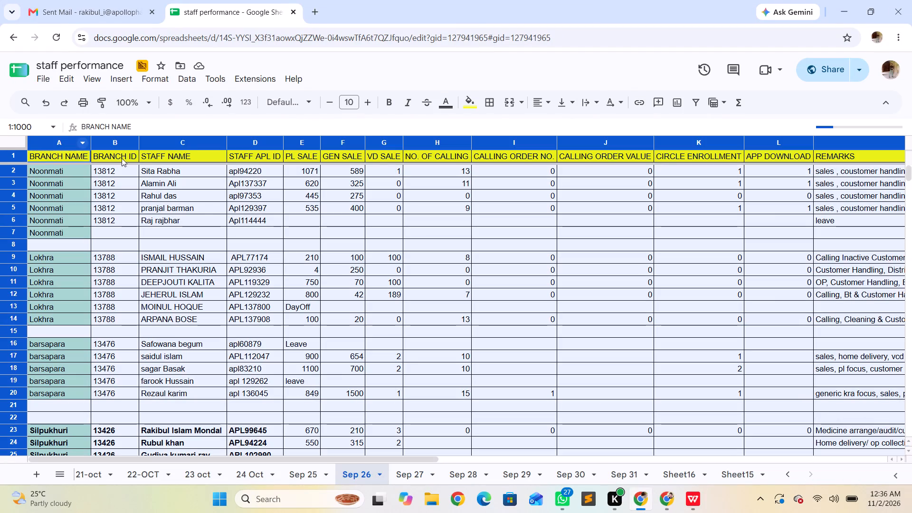
{"action": "left_click", "coordinate": [393, 98]}
{"action": "left_click", "coordinate": [393, 98]}
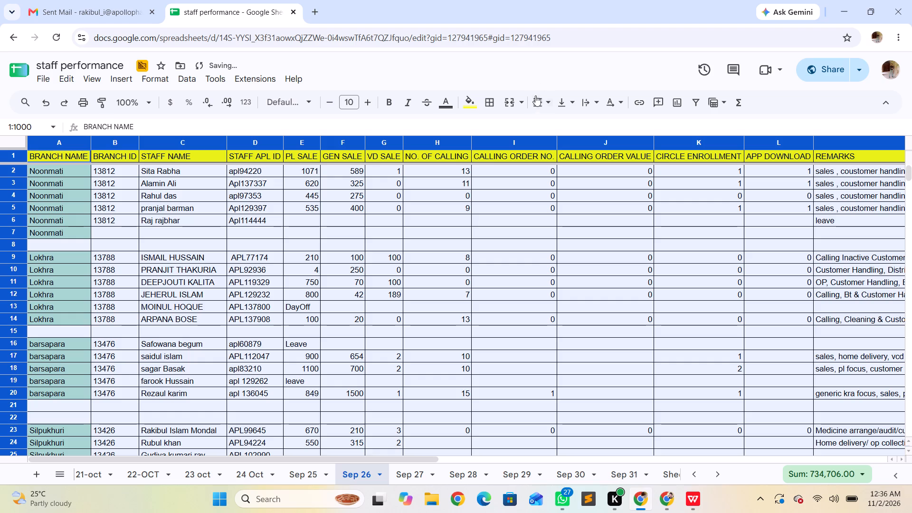
{"action": "left_click", "coordinate": [536, 106]}
{"action": "left_click", "coordinate": [556, 124]}
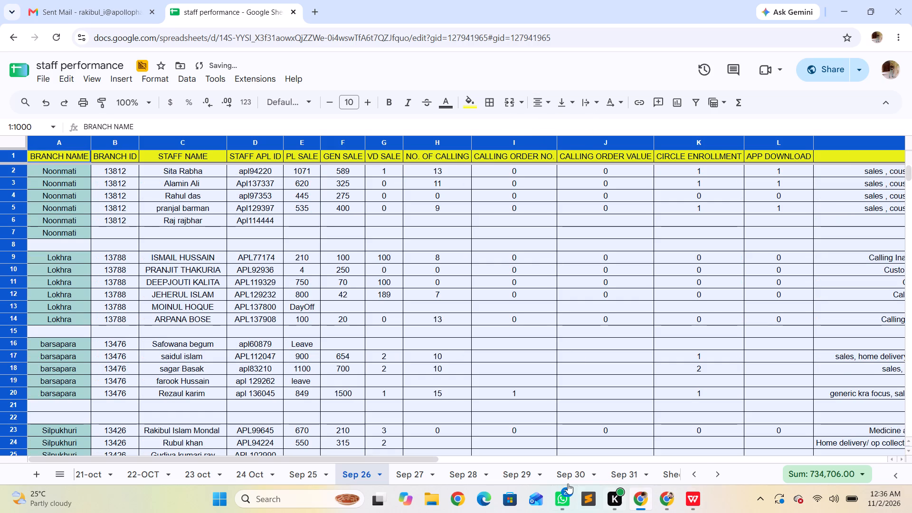
Give the whole Sep 25 sheet regular-weight text, including the Silpukhuri rows, and centre-align all its cells horizontally.
{"action": "left_click", "coordinate": [310, 474]}
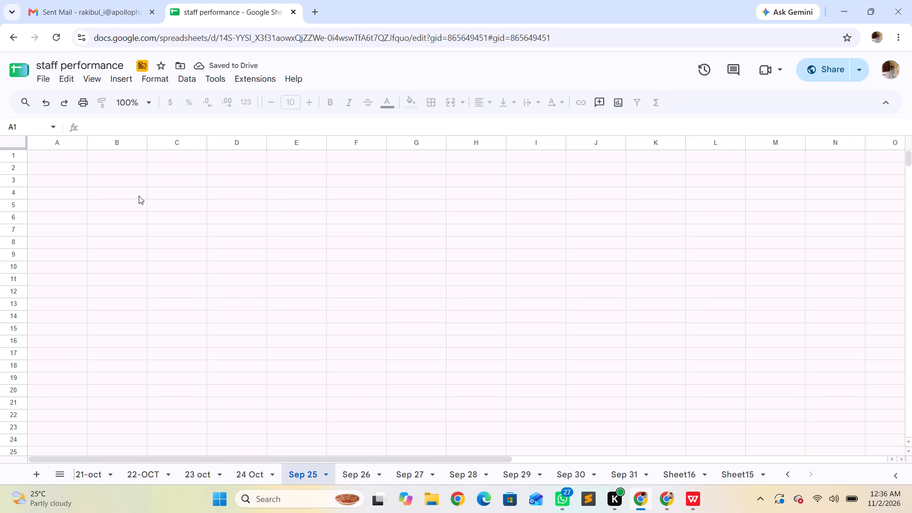
{"action": "scroll", "coordinate": [264, 334], "scroll_direction": "right", "scroll_amount": 1}
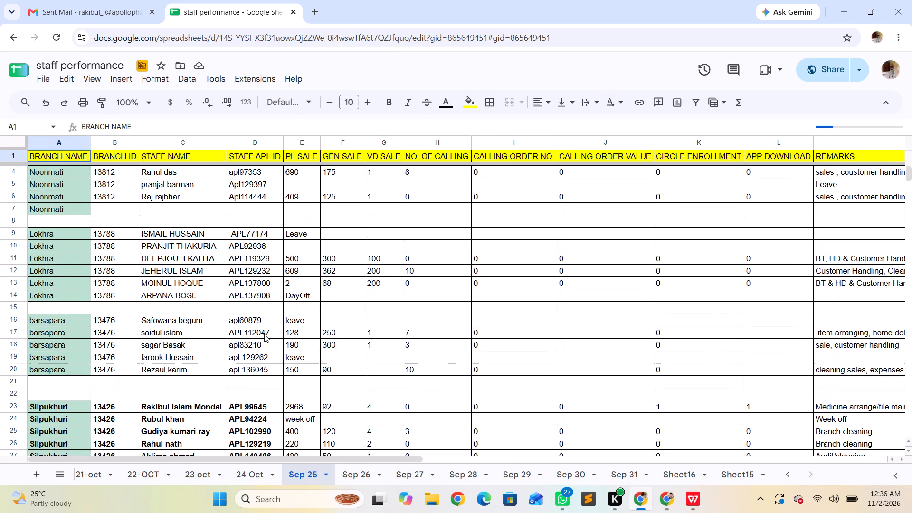
{"action": "left_click", "coordinate": [12, 145]}
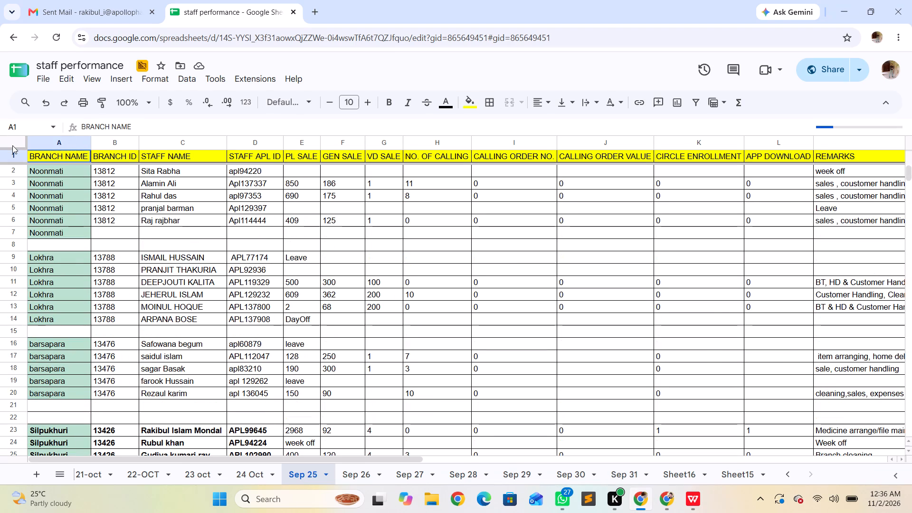
{"action": "left_click", "coordinate": [11, 142]}
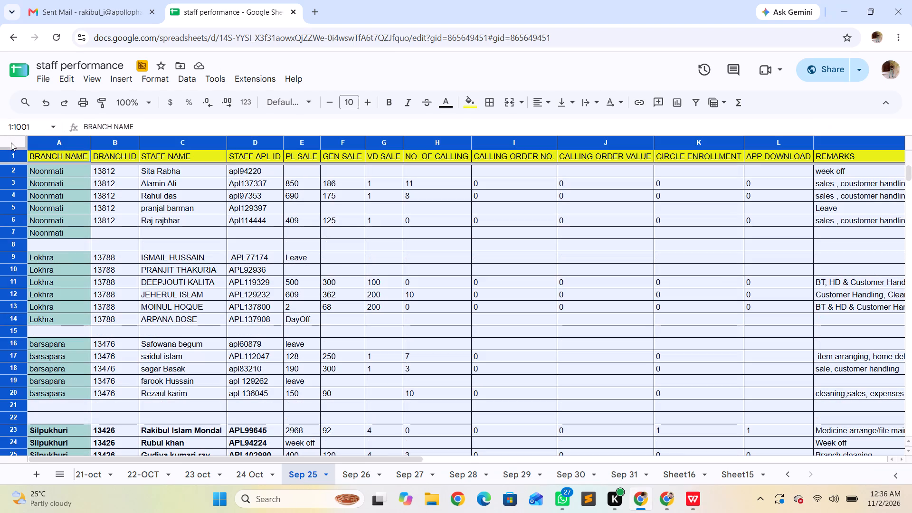
{"action": "left_click", "coordinate": [393, 102]}
{"action": "left_click", "coordinate": [393, 102]}
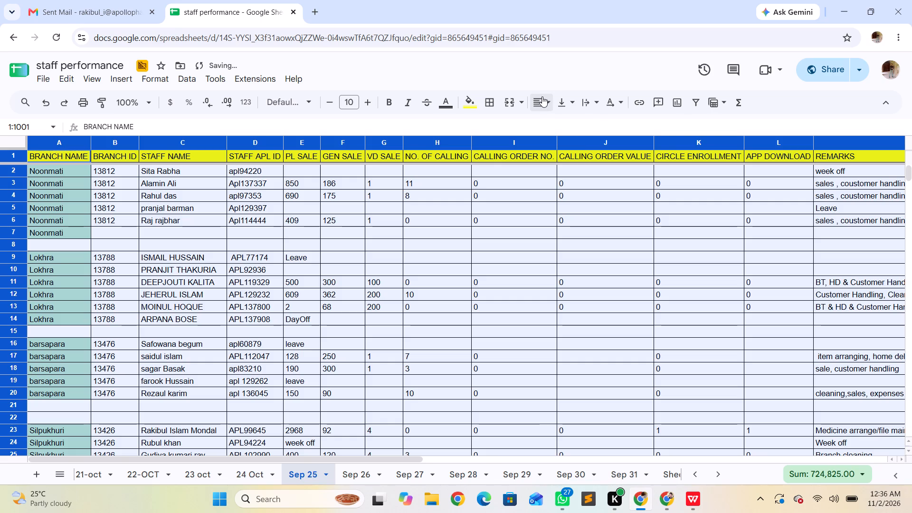
{"action": "left_click_drag", "start_coordinate": [542, 96], "coordinate": [556, 125]}
{"action": "left_click", "coordinate": [556, 125]}
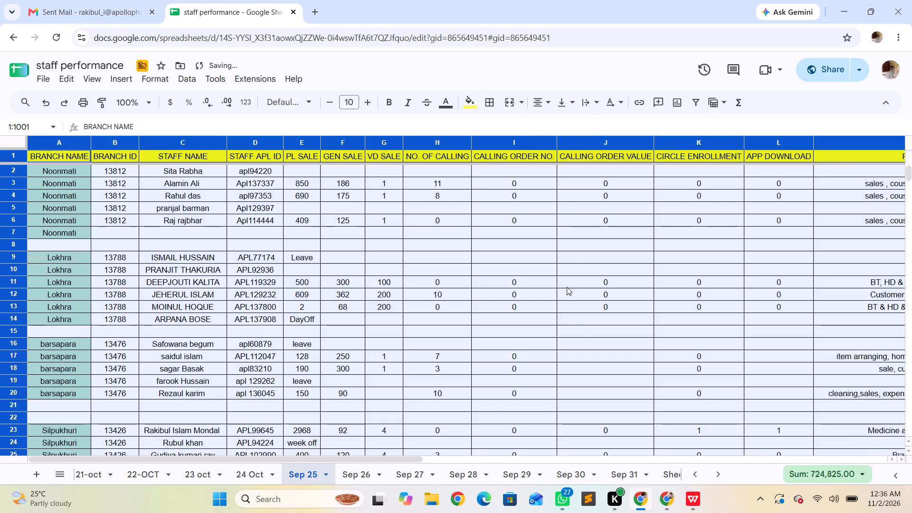
{"action": "left_click", "coordinate": [581, 334]}
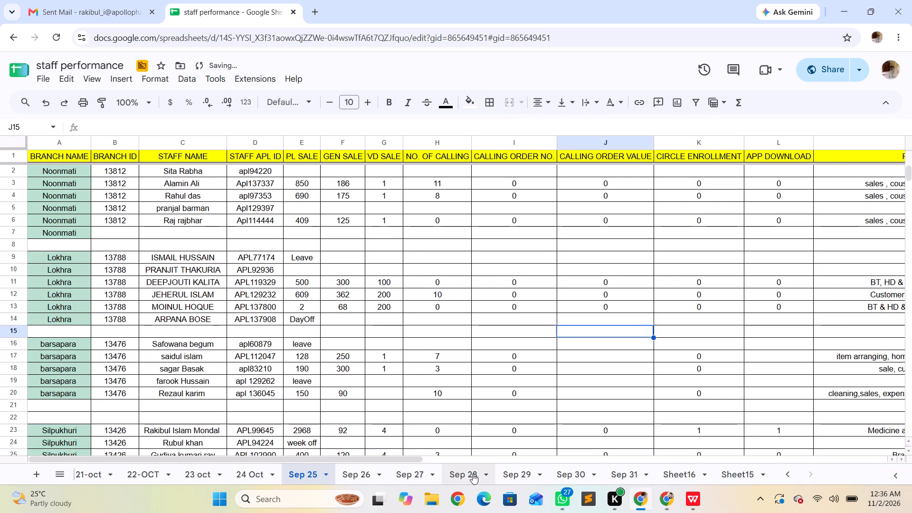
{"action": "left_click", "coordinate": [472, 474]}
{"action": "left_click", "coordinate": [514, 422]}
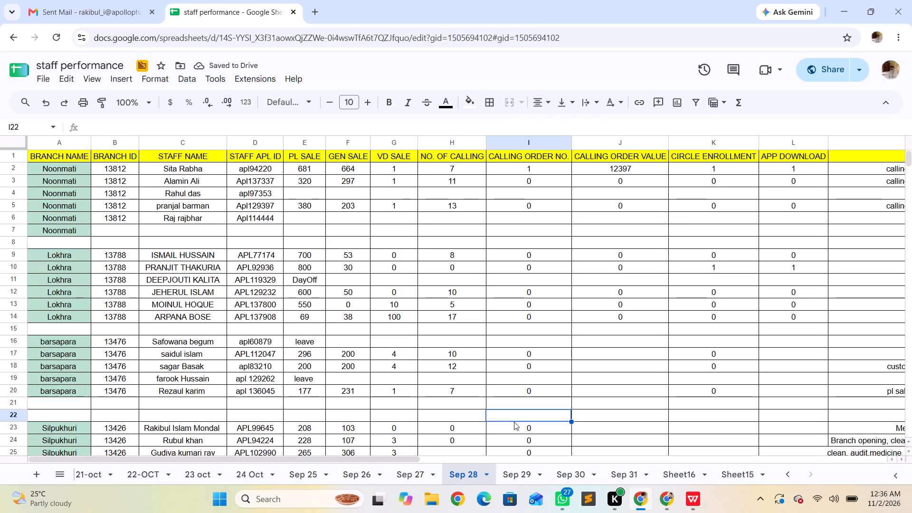
Give the whole 24 Oct sheet regular-weight text, including the Silpukhuri rows, and centre-align all its cells horizontally.
{"action": "left_click", "coordinate": [250, 475]}
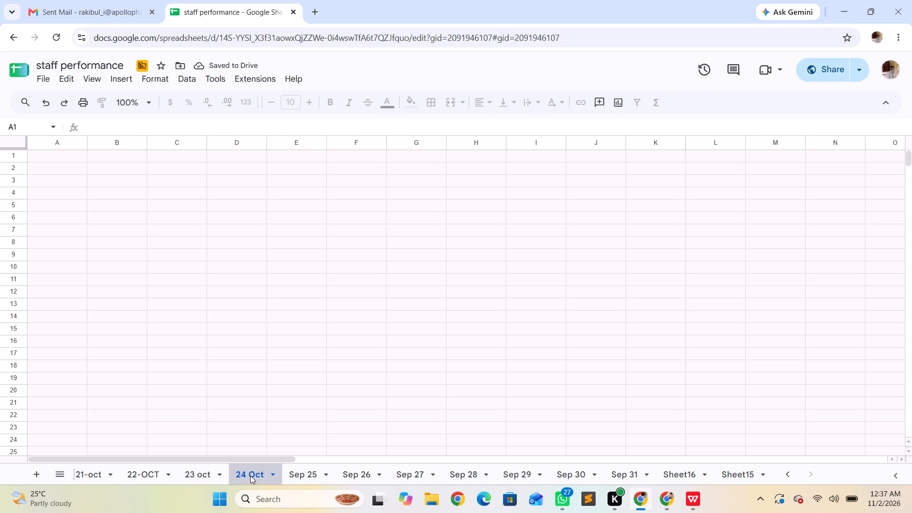
{"action": "scroll", "coordinate": [149, 229], "scroll_direction": "right", "scroll_amount": 2}
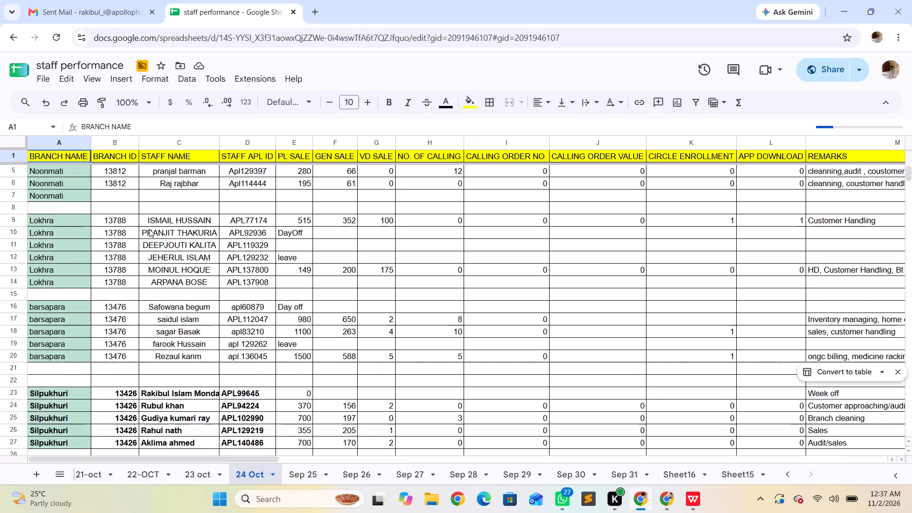
{"action": "scroll", "coordinate": [149, 229], "scroll_direction": "right", "scroll_amount": 1}
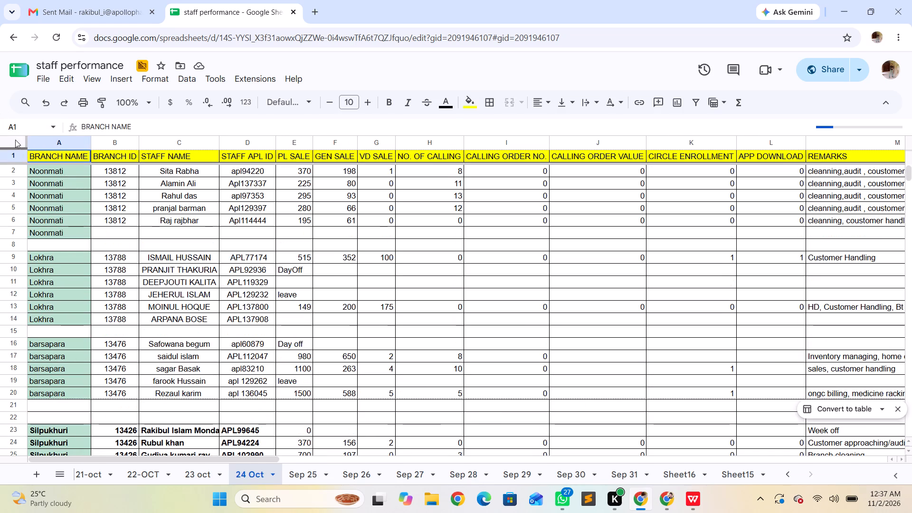
{"action": "left_click", "coordinate": [13, 136]}
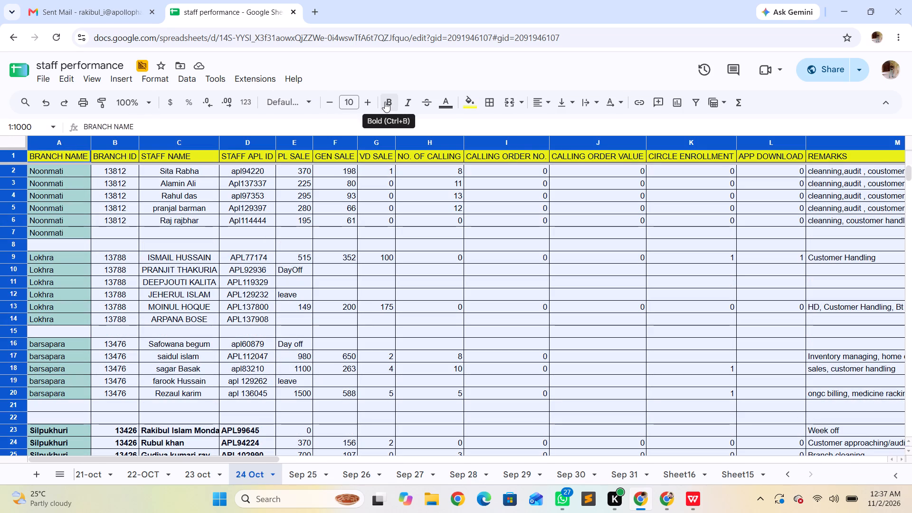
{"action": "left_click", "coordinate": [385, 102]}
{"action": "left_click", "coordinate": [388, 103]}
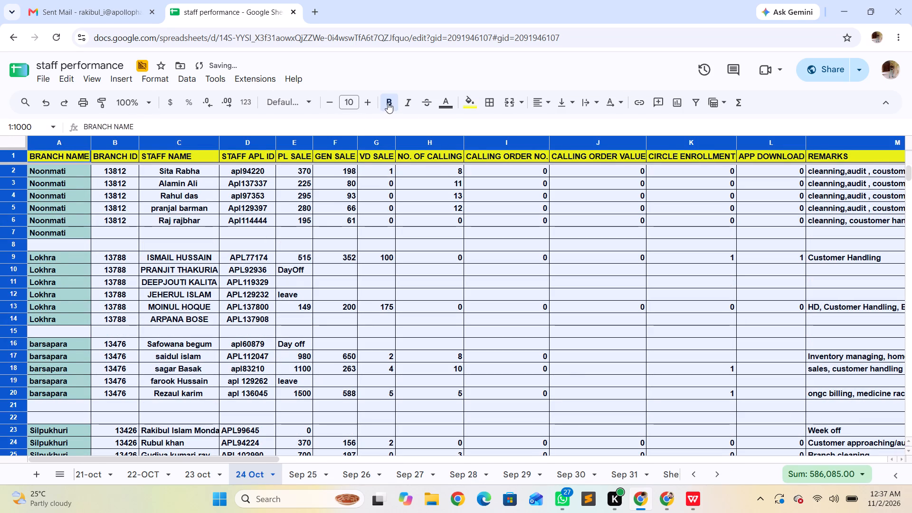
{"action": "left_click", "coordinate": [539, 100]}
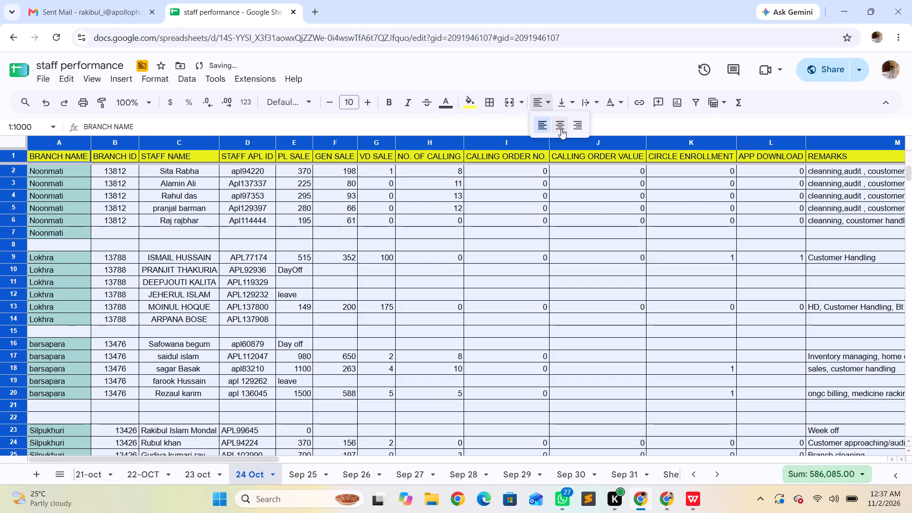
{"action": "left_click", "coordinate": [561, 129]}
{"action": "double_click", "coordinate": [506, 384]}
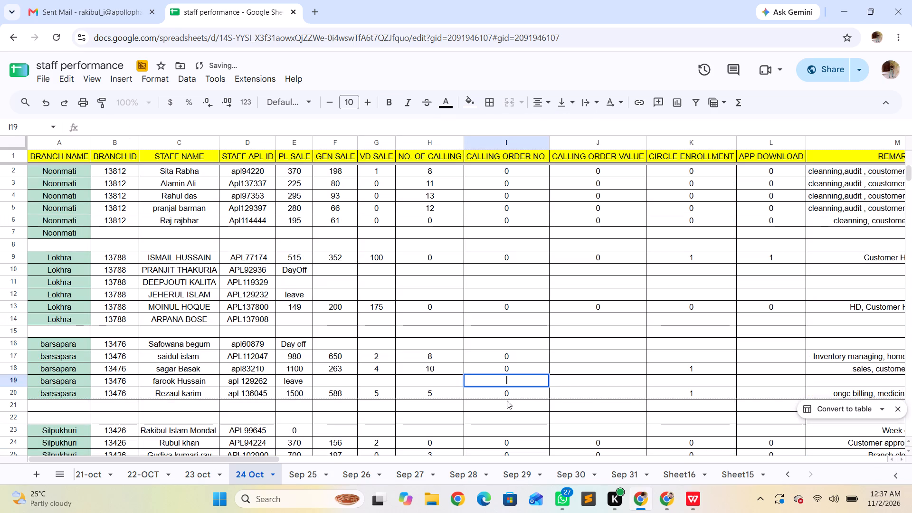
On the 23 oct sheet, insert one blank row above the first Lokhra row to separate it from the Hatigaon block.
{"action": "left_click", "coordinate": [198, 474]}
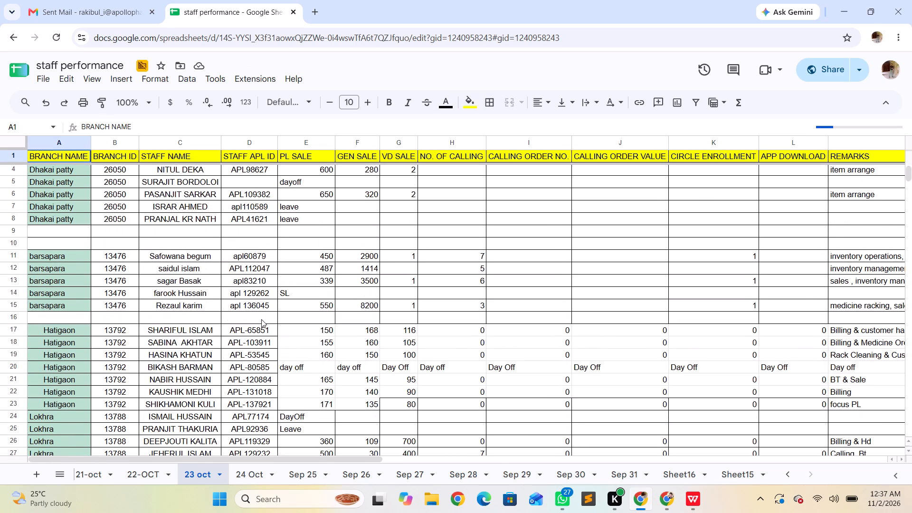
{"action": "scroll", "coordinate": [261, 319], "scroll_direction": "down", "scroll_amount": 1}
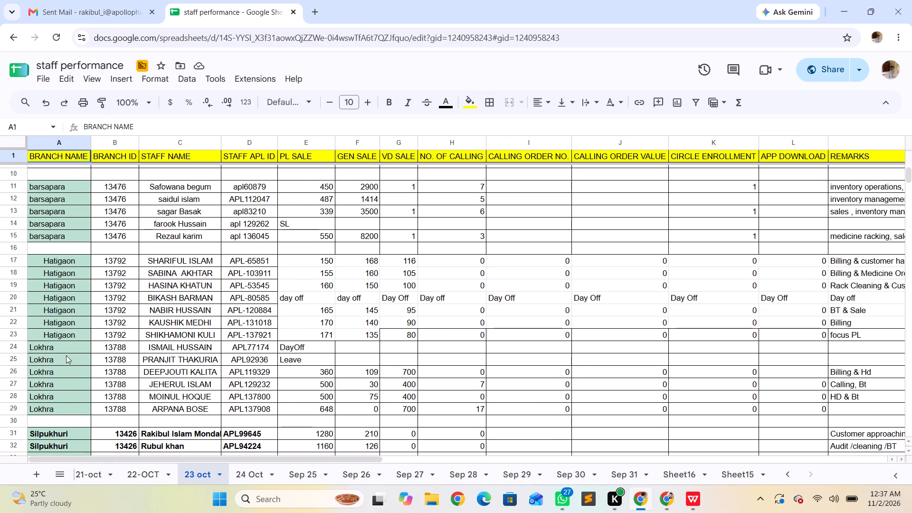
{"action": "left_click", "coordinate": [13, 343]}
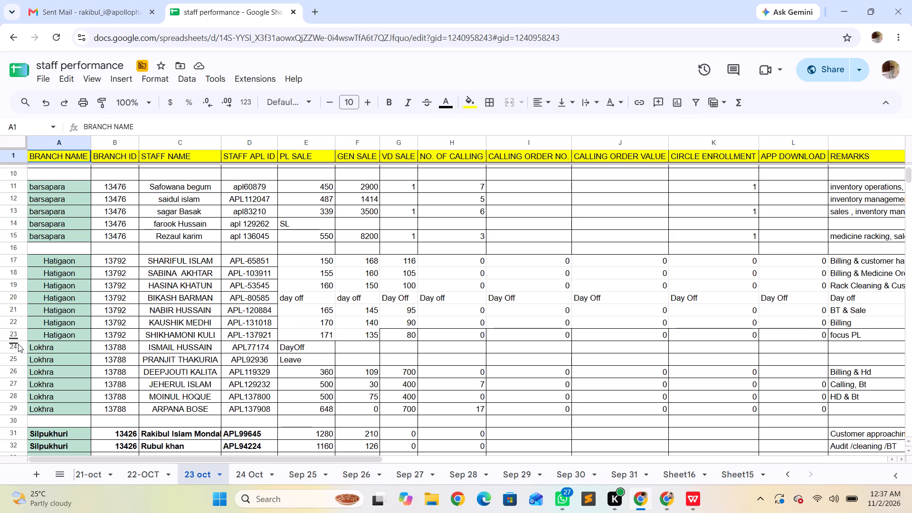
{"action": "left_click", "coordinate": [16, 348]}
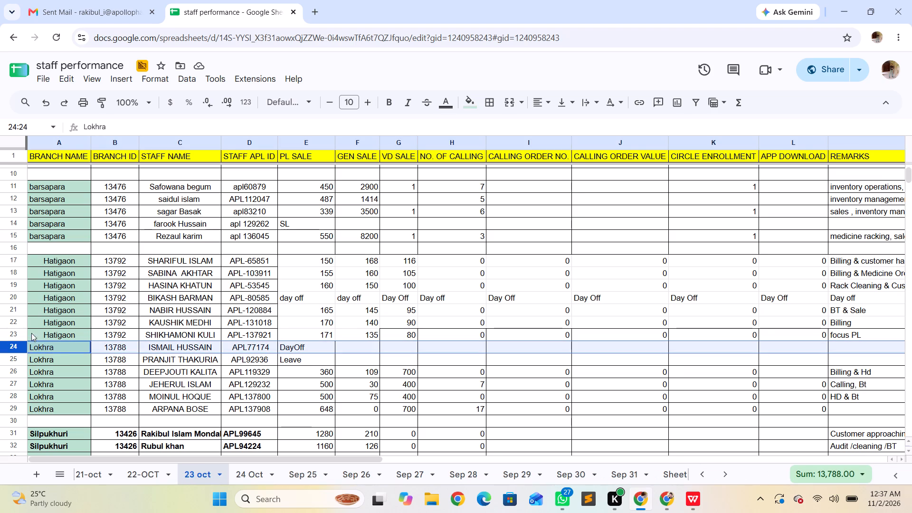
{"action": "right_click", "coordinate": [11, 349]}
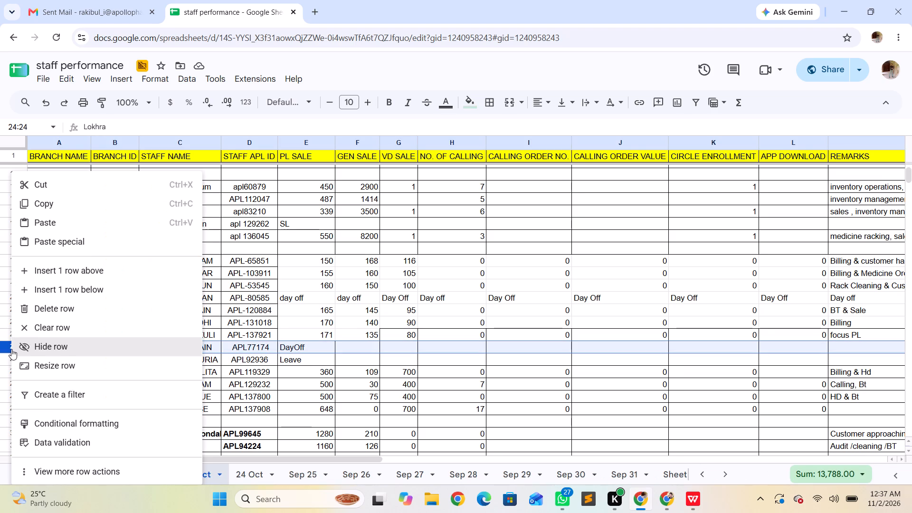
{"action": "left_click", "coordinate": [66, 267]}
{"action": "left_click", "coordinate": [276, 399]}
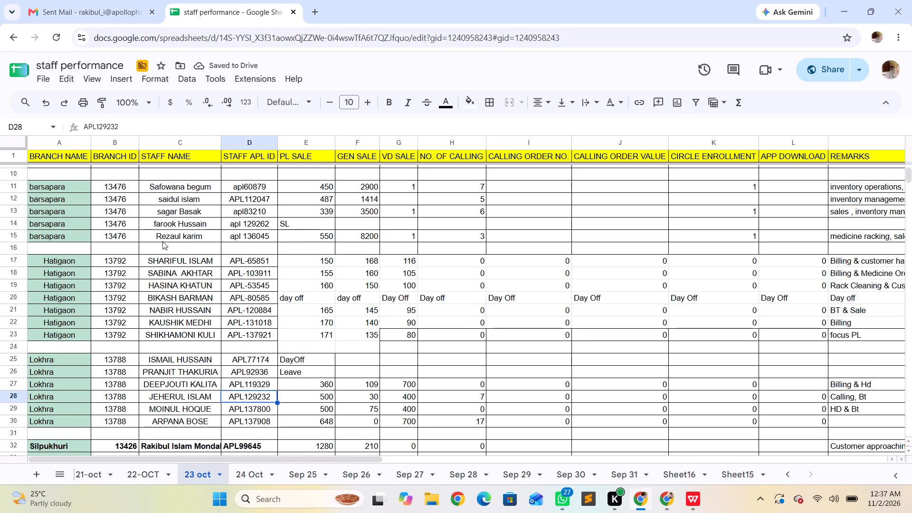
Remove bold formatting from the whole 23 oct sheet, including the Silpukhuri rows, so all text has regular weight.
{"action": "scroll", "coordinate": [157, 235], "scroll_direction": "up", "scroll_amount": 8}
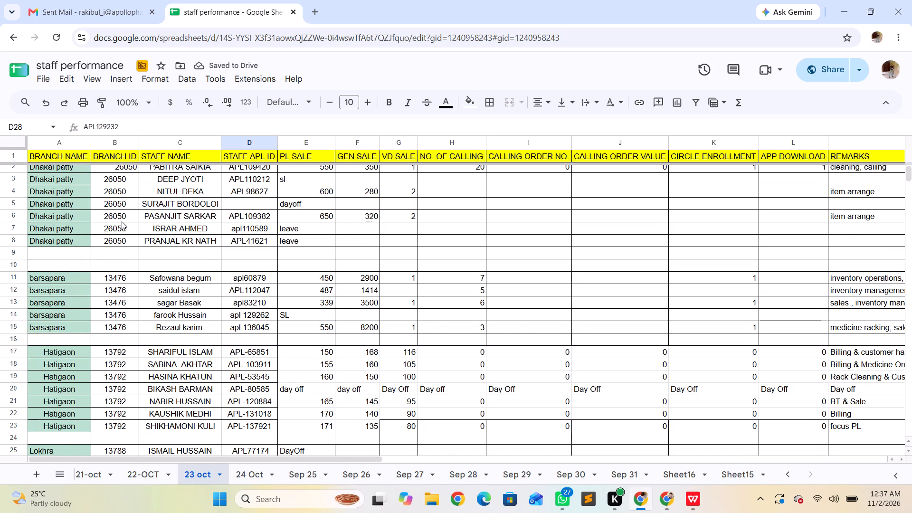
{"action": "scroll", "coordinate": [122, 221], "scroll_direction": "right", "scroll_amount": 6}
{"action": "left_click", "coordinate": [13, 145]}
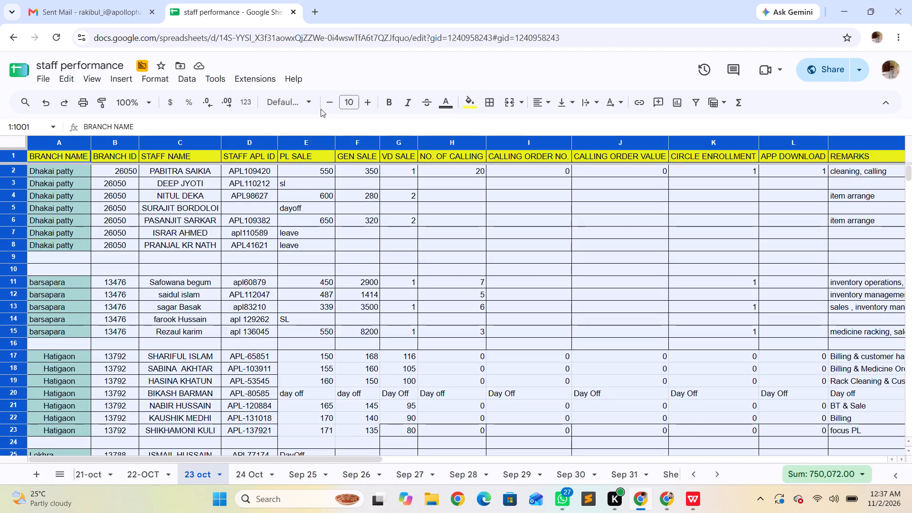
{"action": "left_click", "coordinate": [387, 99]}
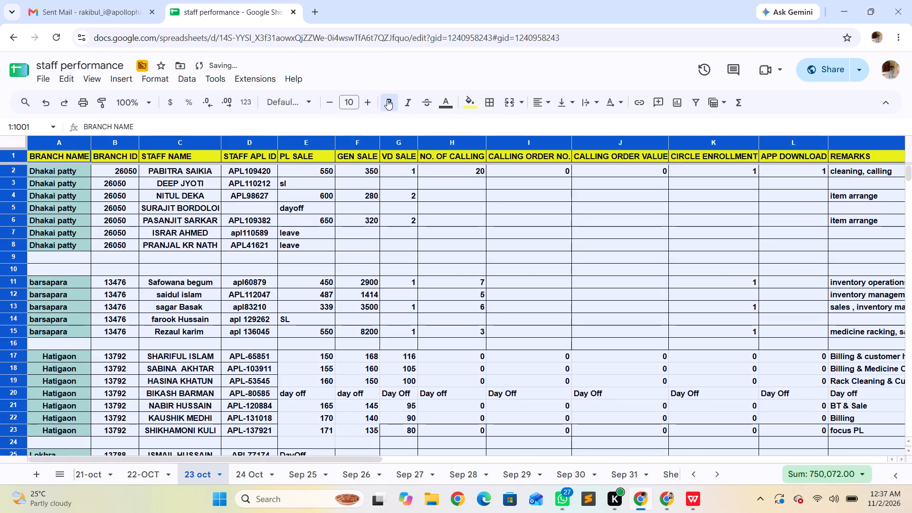
{"action": "left_click", "coordinate": [387, 99]}
Apply all borders to every cell on the 23 oct sheet.
{"action": "left_click", "coordinate": [491, 103]}
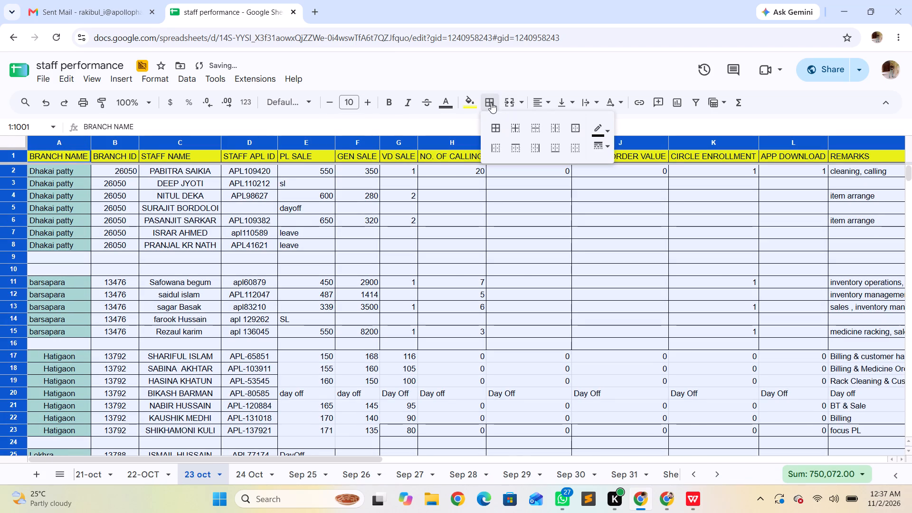
{"action": "left_click", "coordinate": [497, 123]}
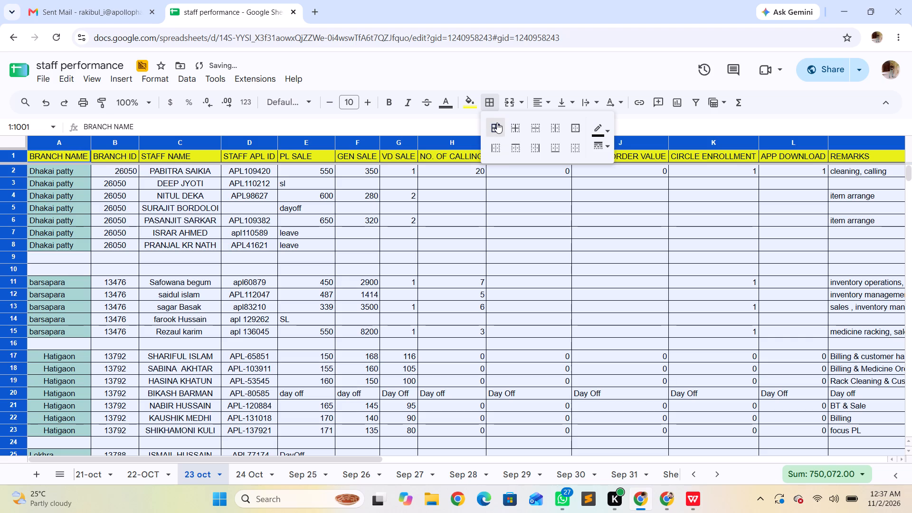
Centre-align all cells on the 23 oct sheet horizontally.
{"action": "left_click", "coordinate": [544, 102]}
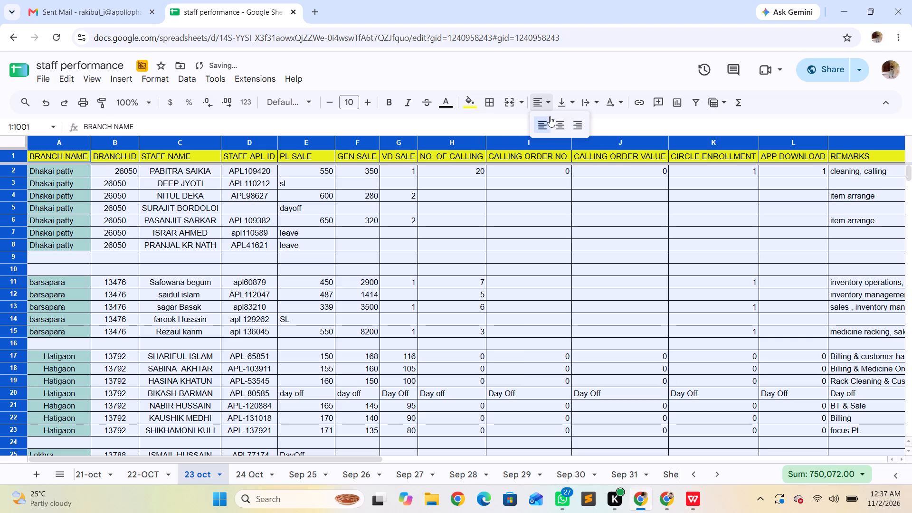
{"action": "left_click", "coordinate": [560, 126]}
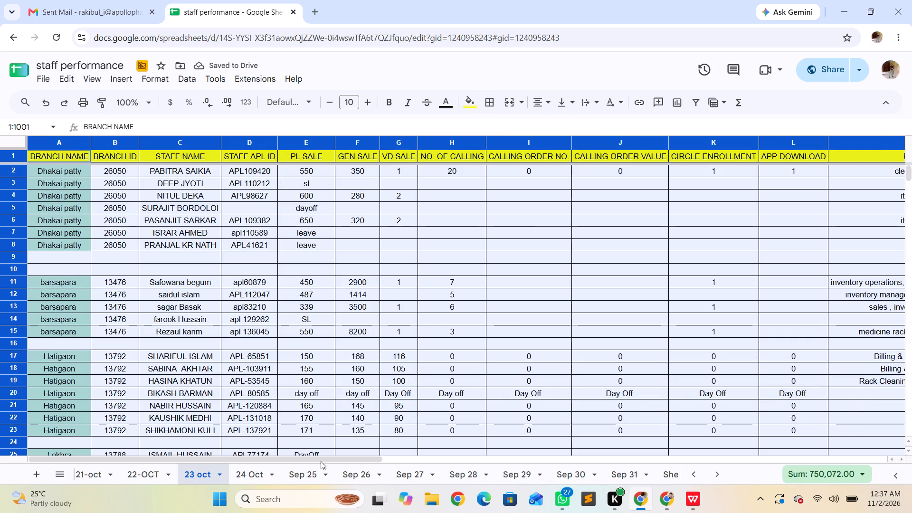
Remove bold from the whole 22-OCT sheet, including the Silpukhuri rows, and centre-align all its cells horizontally.
{"action": "left_click", "coordinate": [148, 478]}
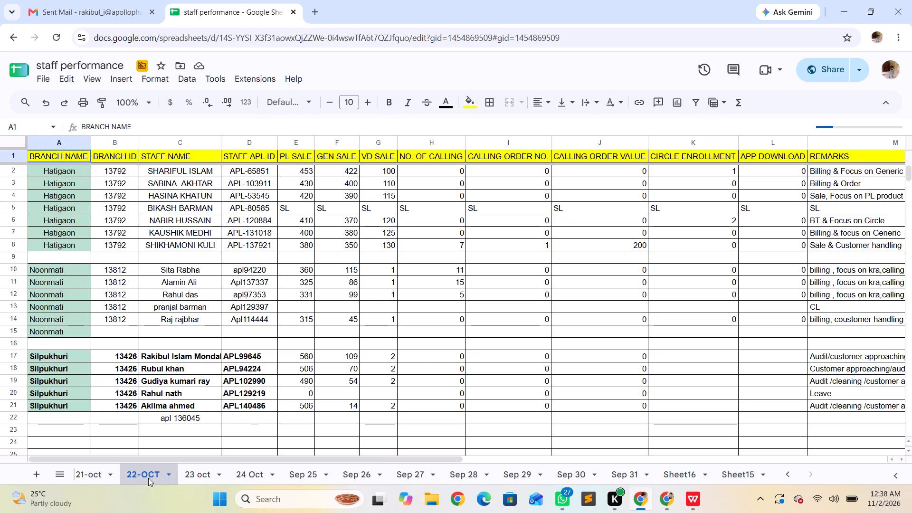
{"action": "scroll", "coordinate": [249, 422], "scroll_direction": "down", "scroll_amount": 2}
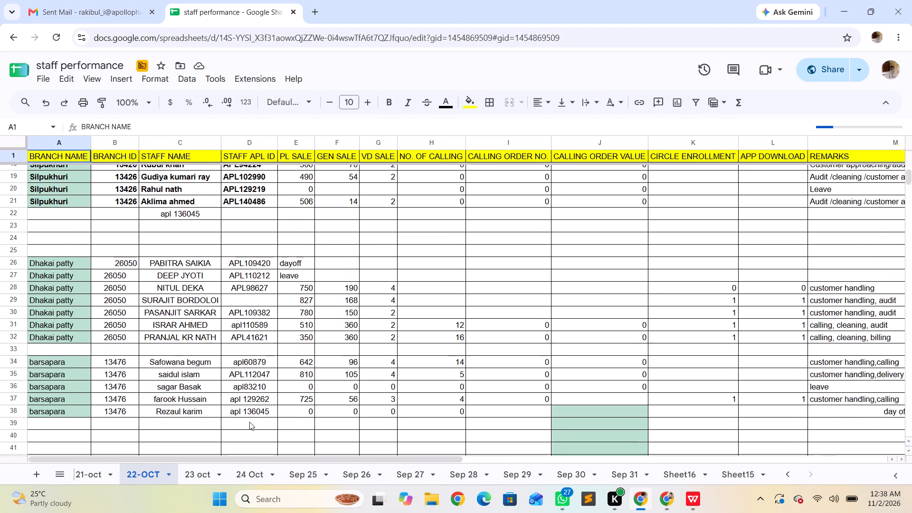
{"action": "scroll", "coordinate": [249, 422], "scroll_direction": "down", "scroll_amount": 3}
{"action": "scroll", "coordinate": [249, 422], "scroll_direction": "up", "scroll_amount": 3}
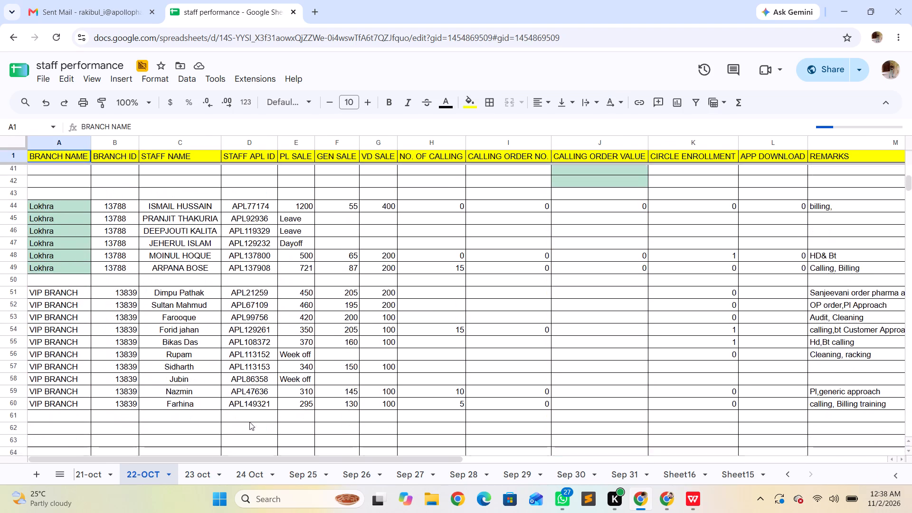
{"action": "scroll", "coordinate": [249, 422], "scroll_direction": "up", "scroll_amount": 6}
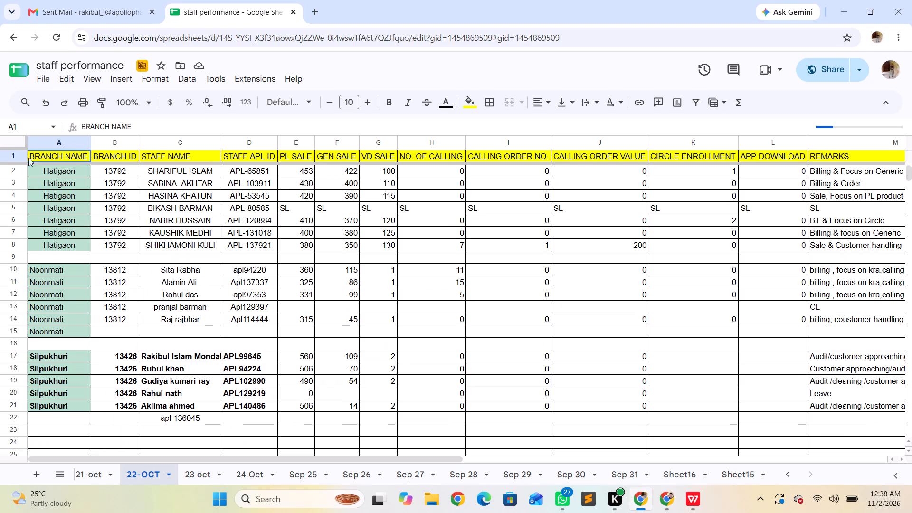
{"action": "left_click", "coordinate": [6, 139]}
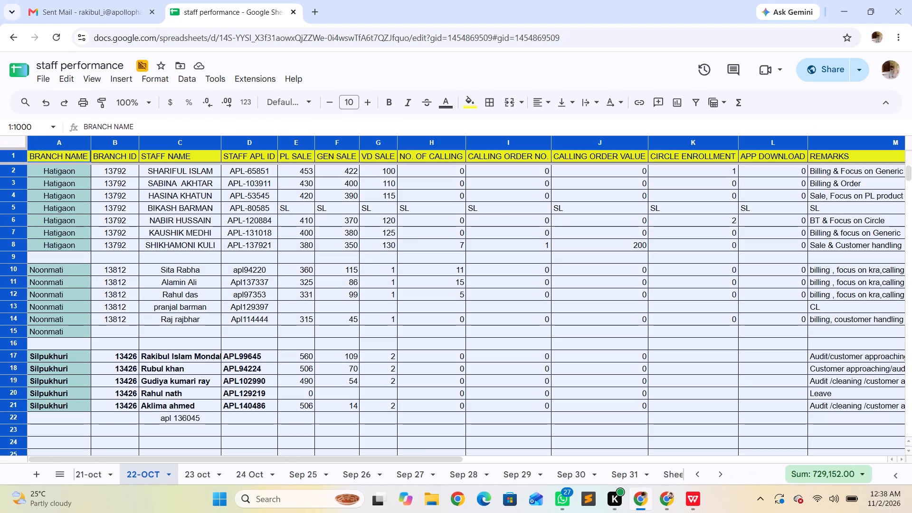
{"action": "double_click", "coordinate": [386, 100]}
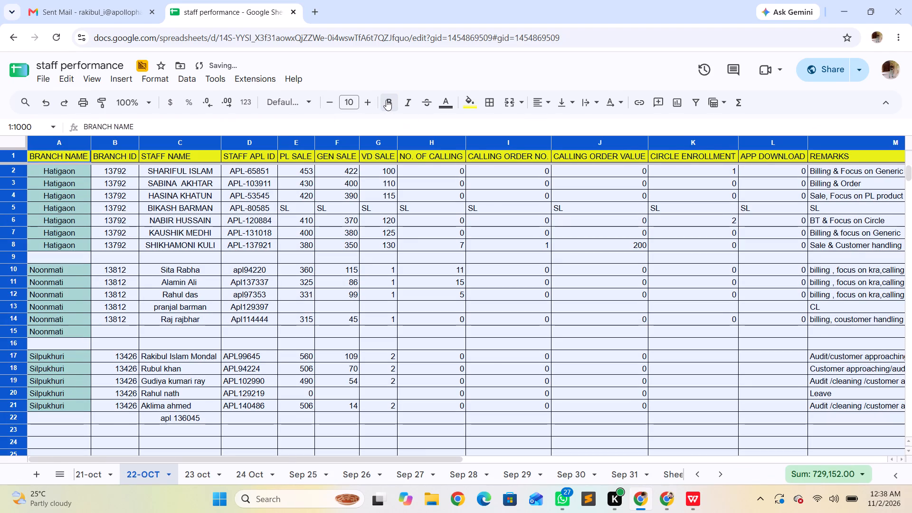
{"action": "left_click", "coordinate": [538, 104]}
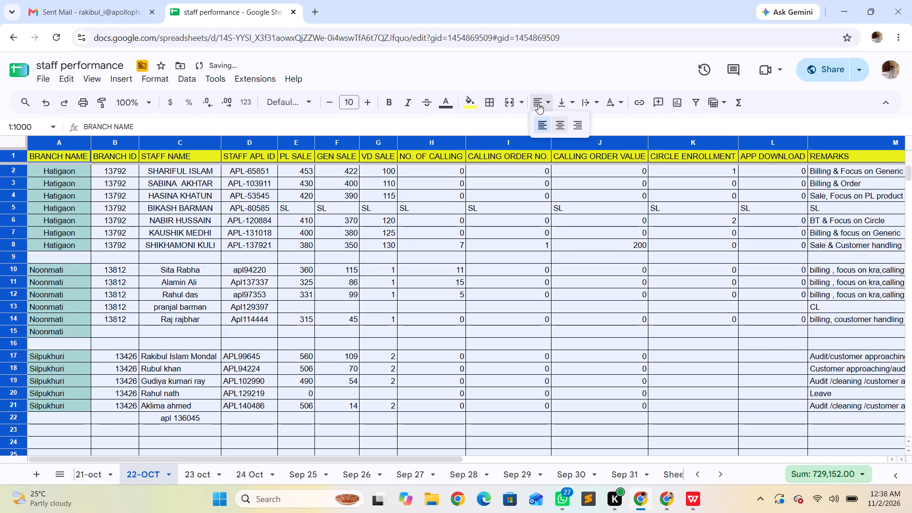
{"action": "left_click", "coordinate": [558, 120]}
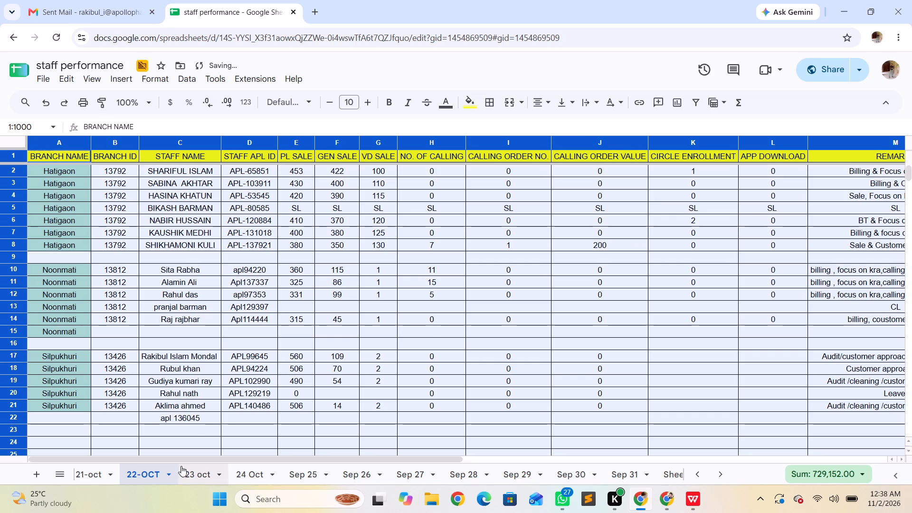
Give all text on the 21-oct sheet regular weight and centre-align every cell horizontally.
{"action": "left_click", "coordinate": [93, 474]}
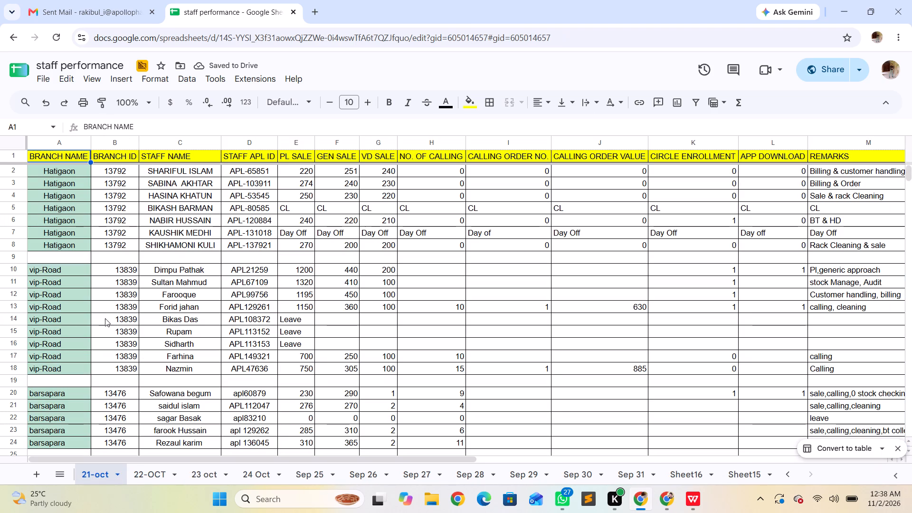
{"action": "left_click", "coordinate": [6, 138]}
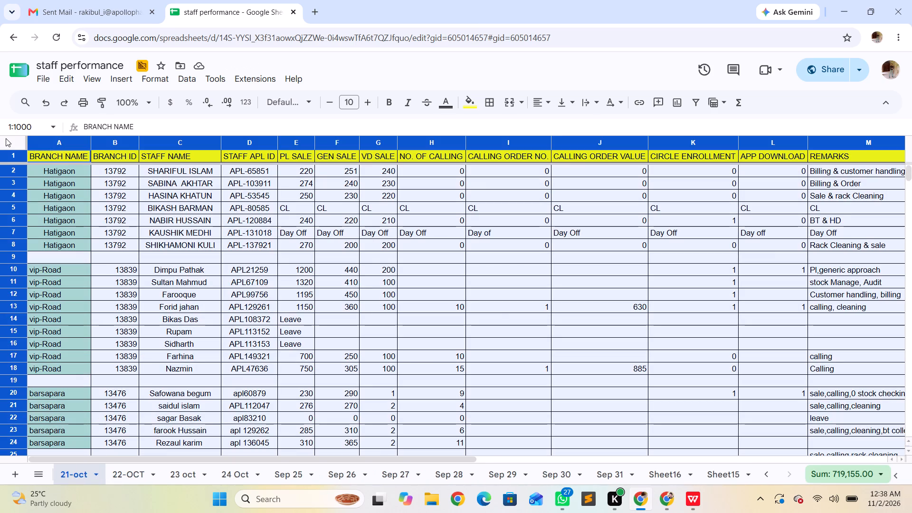
{"action": "left_click", "coordinate": [388, 100]}
{"action": "left_click", "coordinate": [388, 100]}
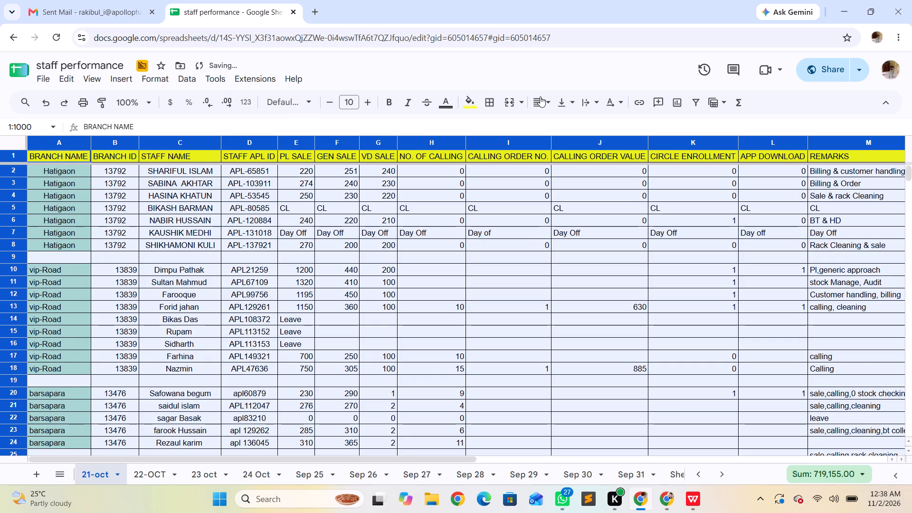
{"action": "left_click", "coordinate": [540, 96]}
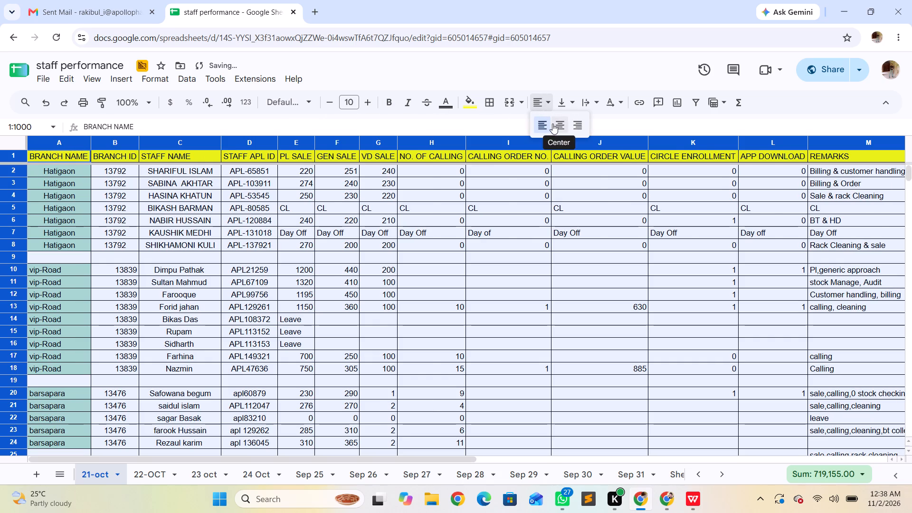
{"action": "left_click", "coordinate": [552, 123]}
{"action": "left_click", "coordinate": [490, 303]}
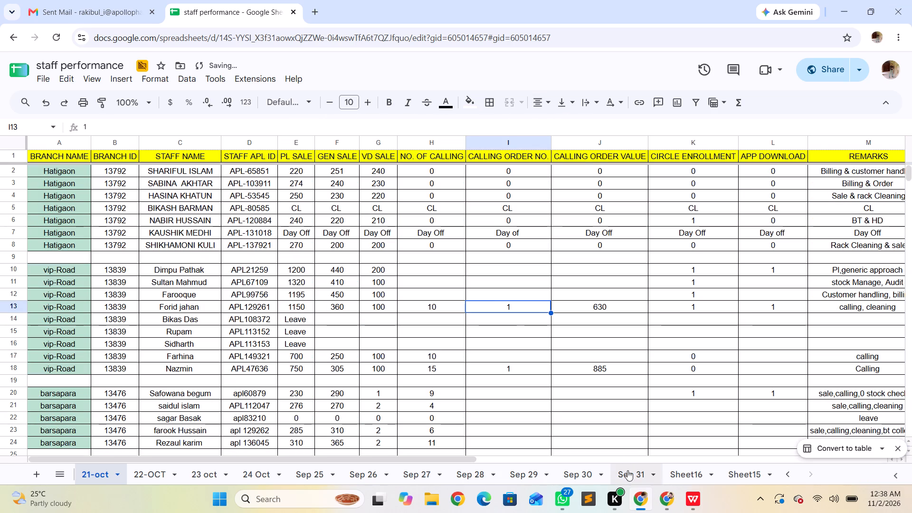
Give all text on the 20-oct sheet regular weight and centre-align every cell horizontally.
{"action": "scroll", "coordinate": [447, 481], "scroll_direction": "right", "scroll_amount": 6}
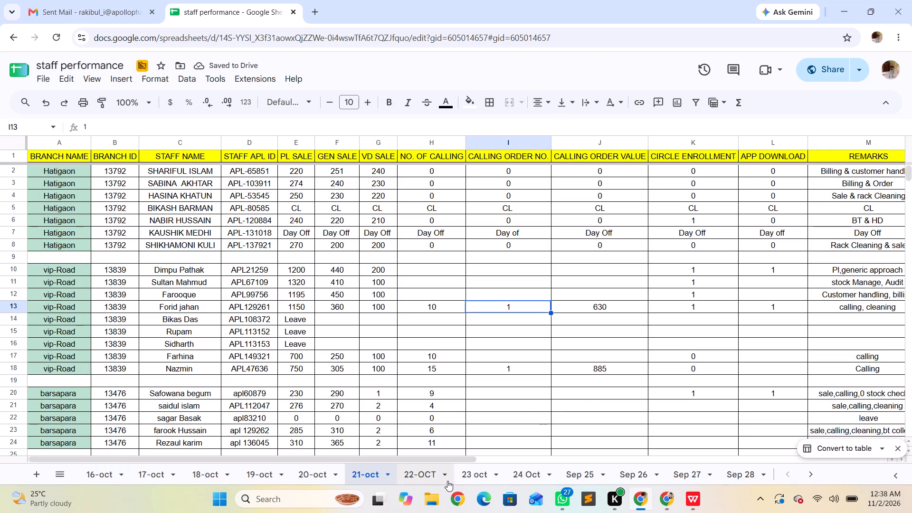
{"action": "left_click", "coordinate": [325, 473]}
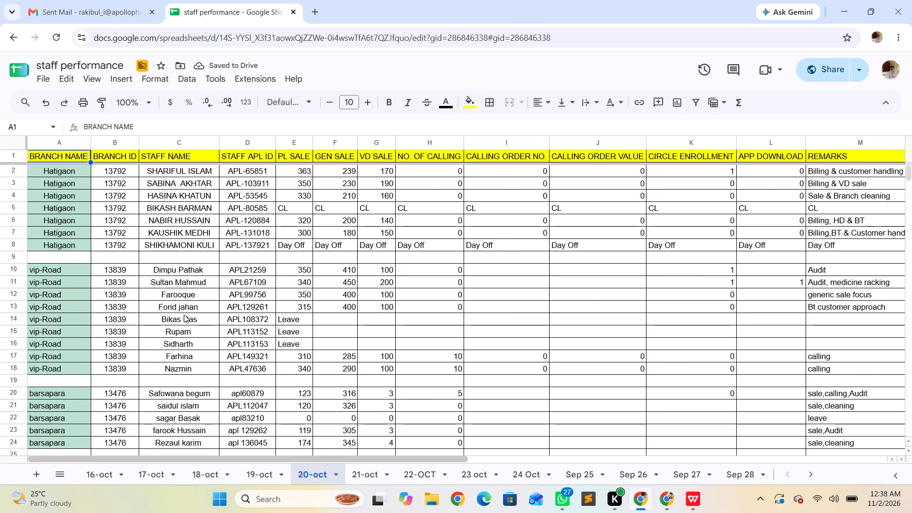
{"action": "left_click", "coordinate": [14, 143]}
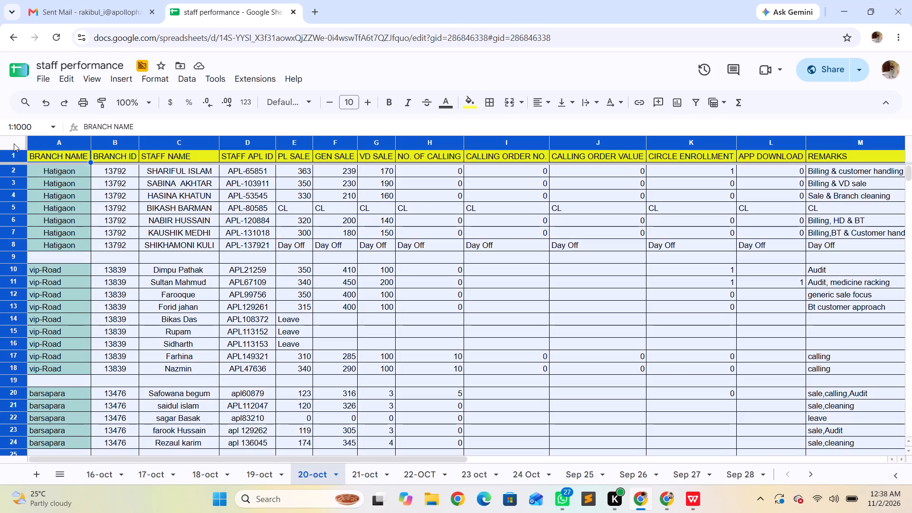
{"action": "left_click", "coordinate": [385, 105]}
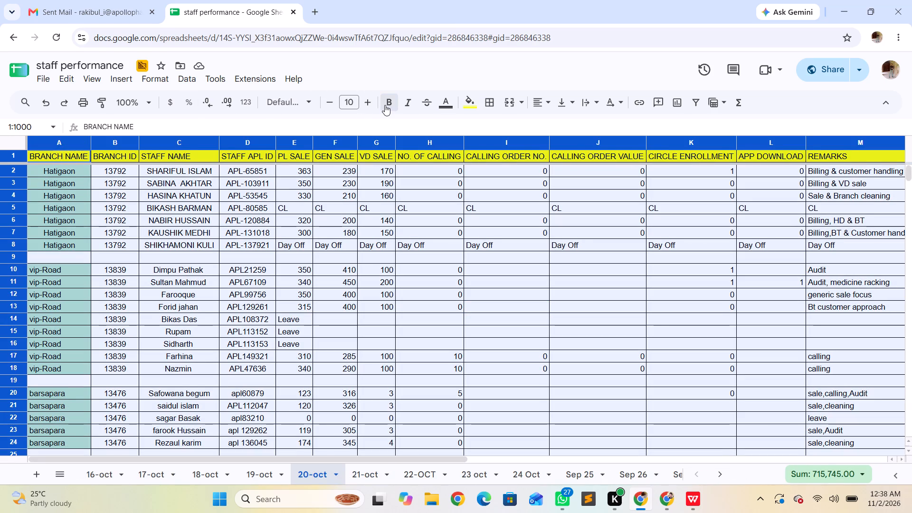
{"action": "left_click", "coordinate": [385, 105]}
{"action": "left_click", "coordinate": [545, 103]}
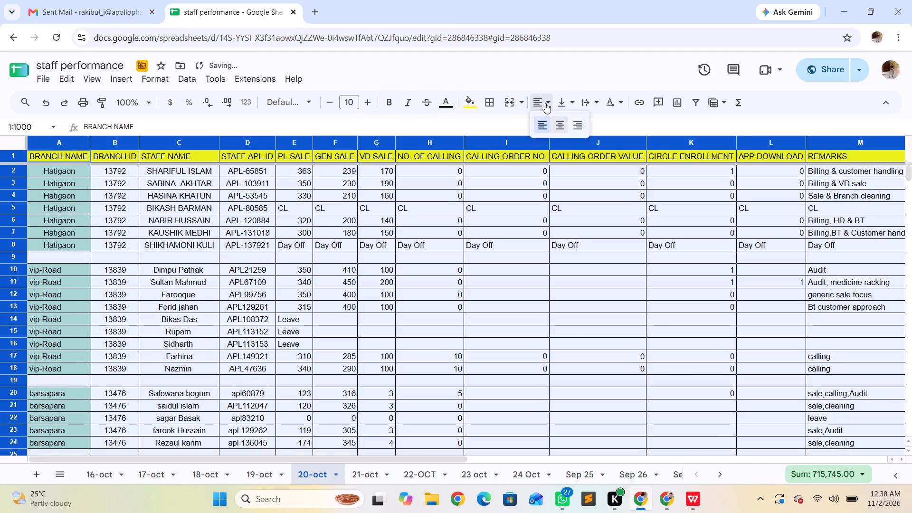
{"action": "left_click", "coordinate": [563, 120]}
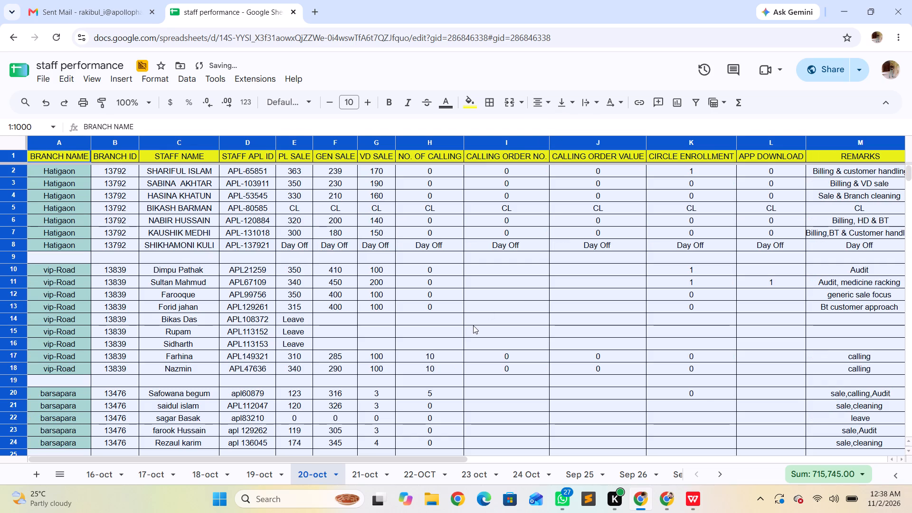
Remove bold from the whole 19-oct sheet, including the Noonmati and Silpukhuri rows, and centre-align all its cells horizontally.
{"action": "left_click", "coordinate": [263, 482]}
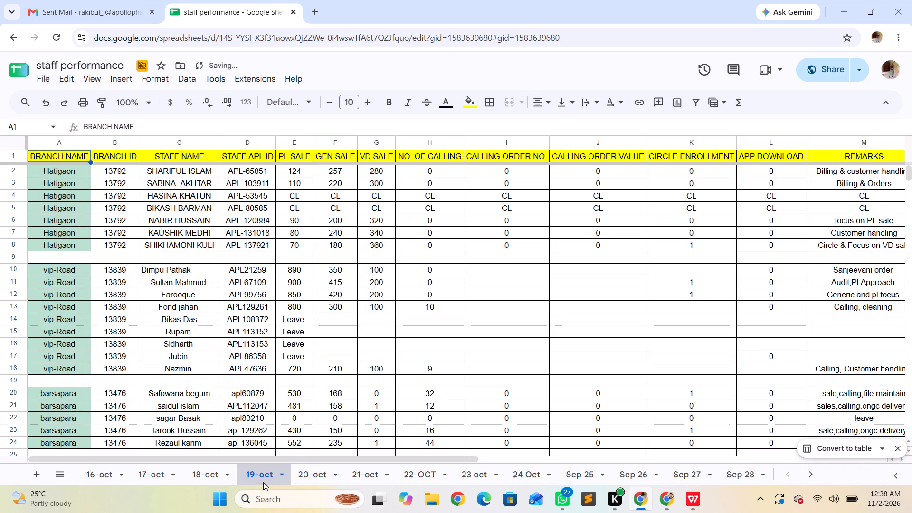
{"action": "left_click", "coordinate": [12, 144]}
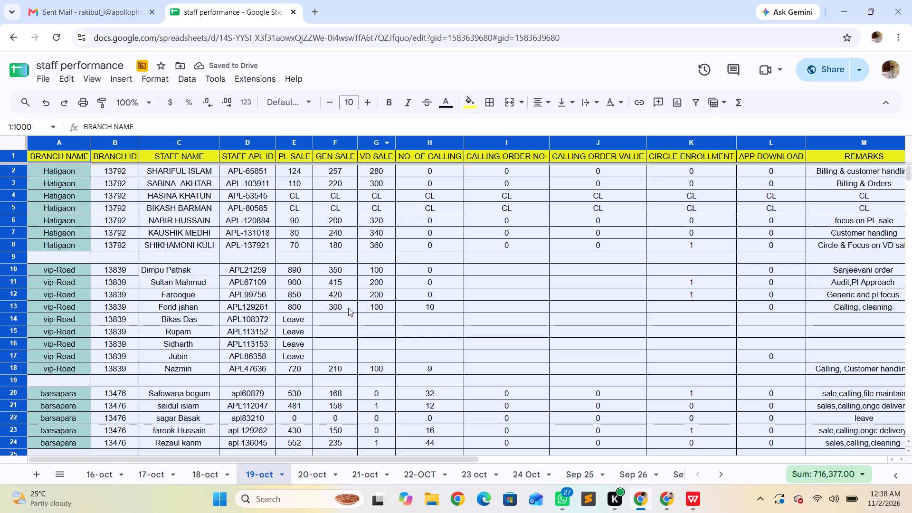
{"action": "scroll", "coordinate": [348, 308], "scroll_direction": "down", "scroll_amount": 7}
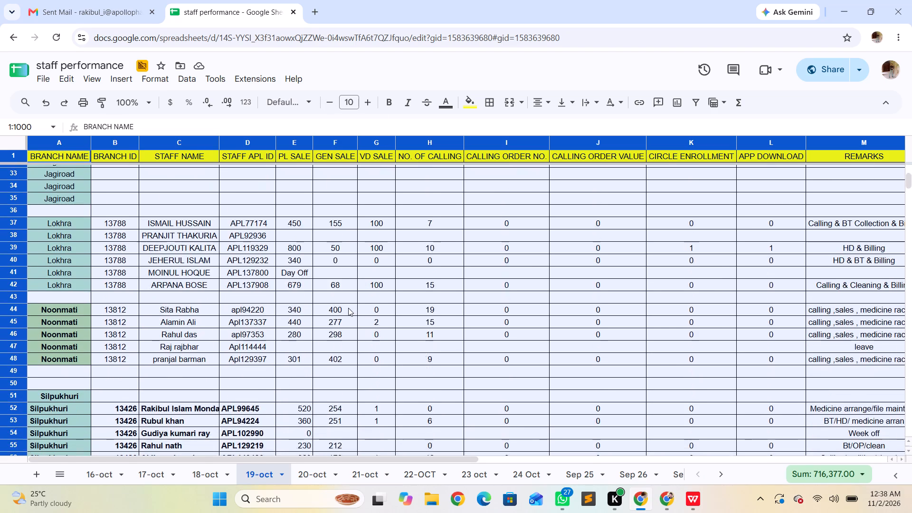
{"action": "scroll", "coordinate": [348, 308], "scroll_direction": "down", "scroll_amount": 5}
{"action": "scroll", "coordinate": [348, 308], "scroll_direction": "up", "scroll_amount": 4}
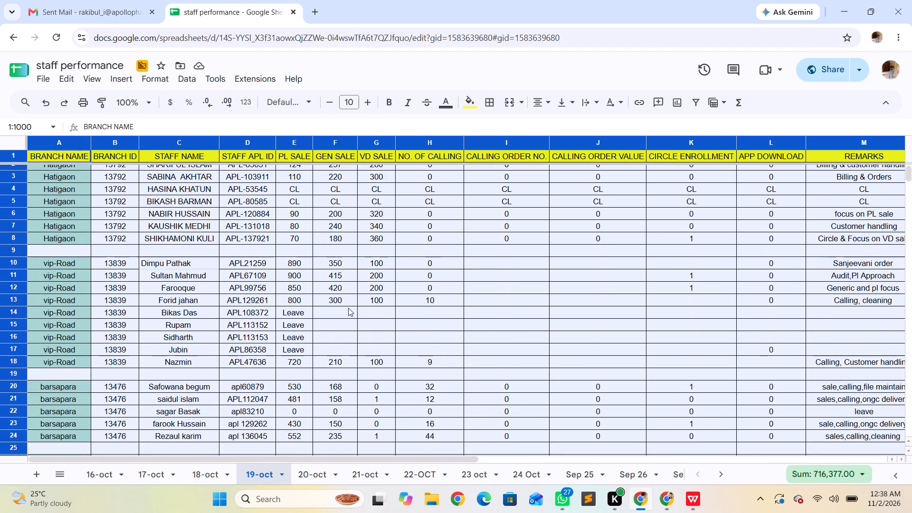
{"action": "scroll", "coordinate": [348, 308], "scroll_direction": "up", "scroll_amount": 5}
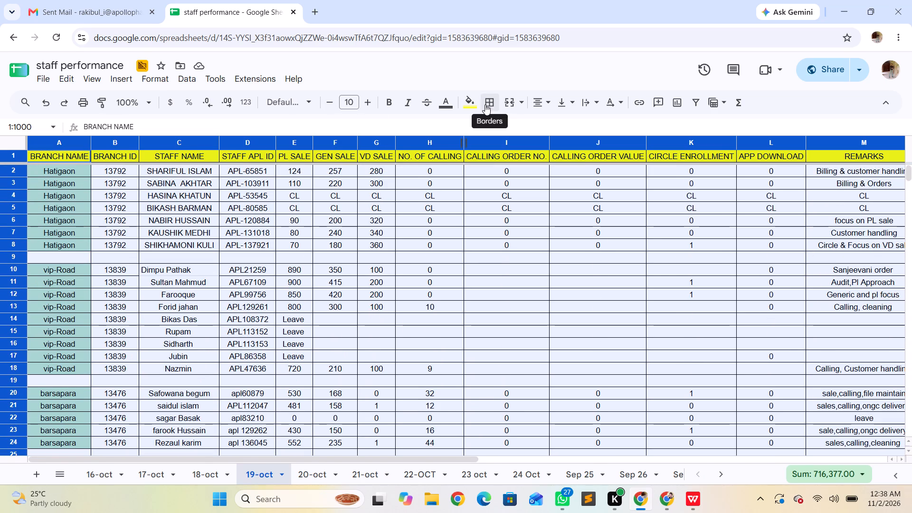
{"action": "left_click", "coordinate": [392, 101]}
{"action": "left_click", "coordinate": [392, 101]}
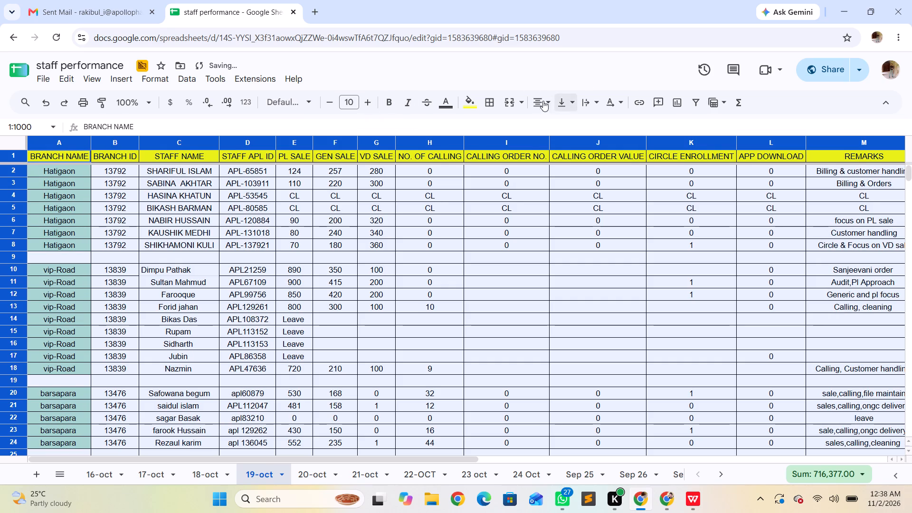
{"action": "left_click_drag", "start_coordinate": [538, 102], "coordinate": [557, 121]}
{"action": "left_click", "coordinate": [557, 121]}
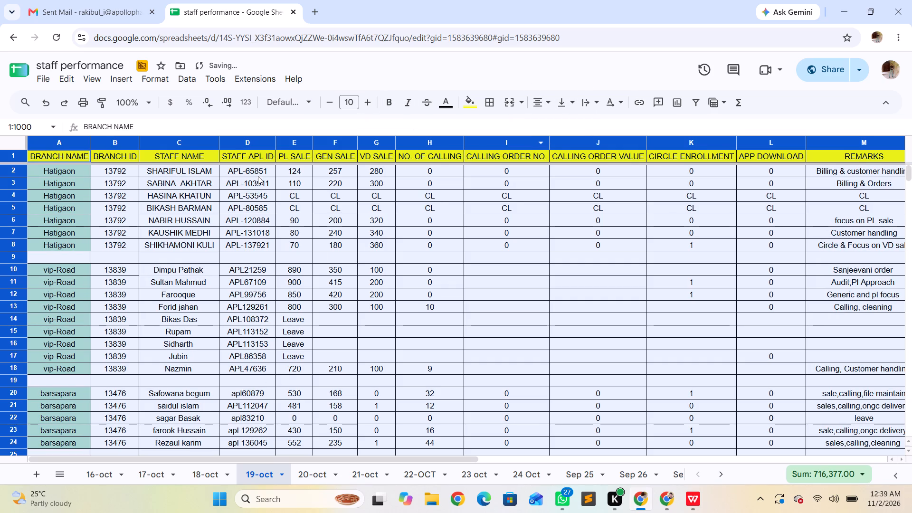
Apply all borders to every cell on the 19-oct sheet.
{"action": "left_click", "coordinate": [484, 104]}
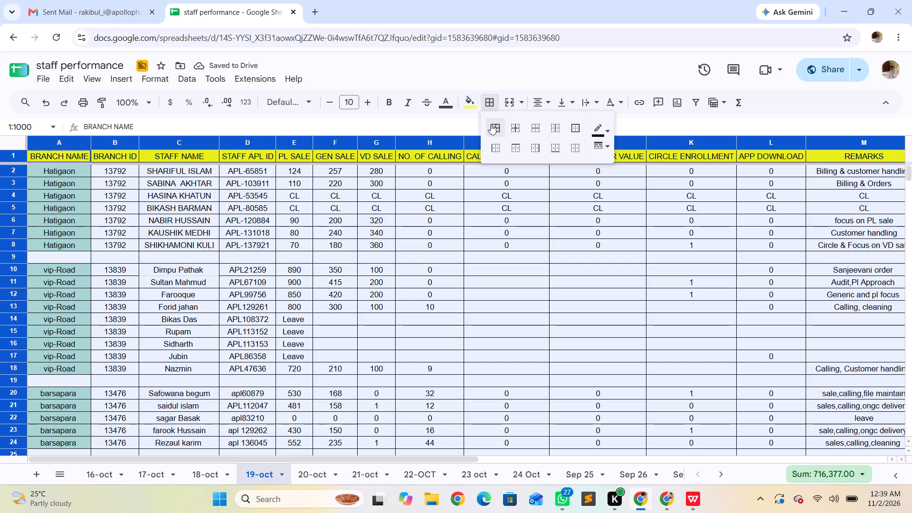
{"action": "left_click", "coordinate": [491, 124]}
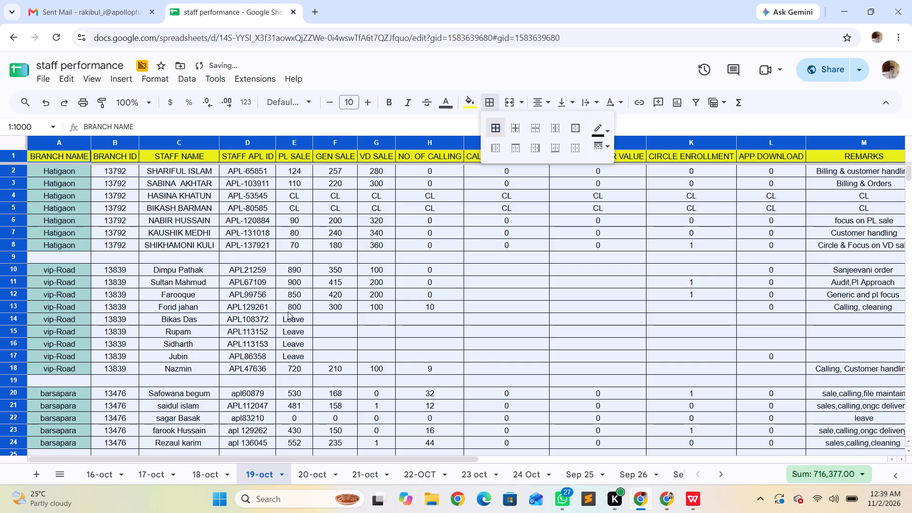
Remove bold from the whole 18-oct sheet, including the Noonmati branch names, and centre-align all its cells horizontally.
{"action": "left_click", "coordinate": [197, 475]}
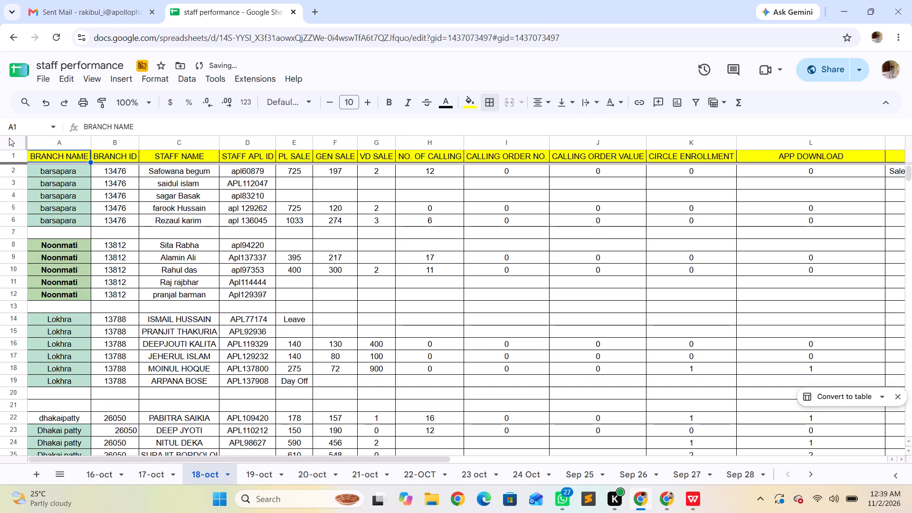
{"action": "left_click", "coordinate": [9, 138]}
{"action": "left_click", "coordinate": [397, 101]}
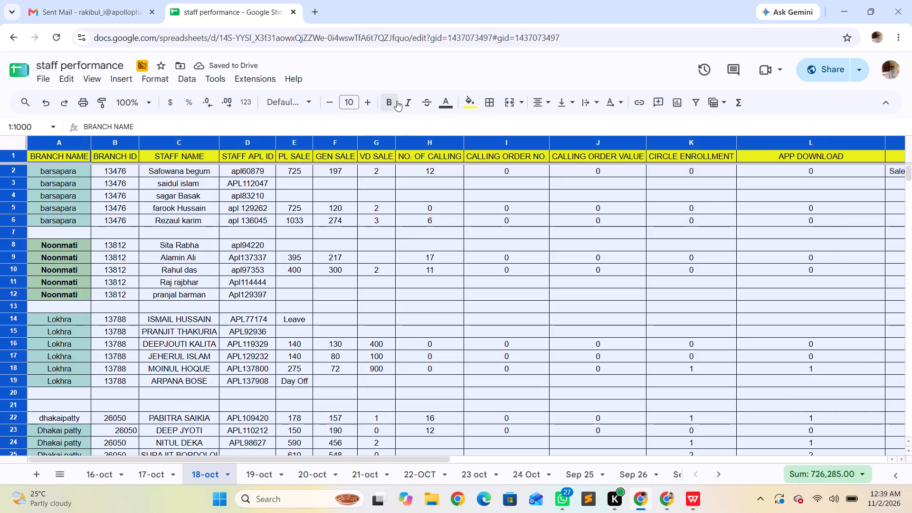
{"action": "left_click", "coordinate": [397, 101]}
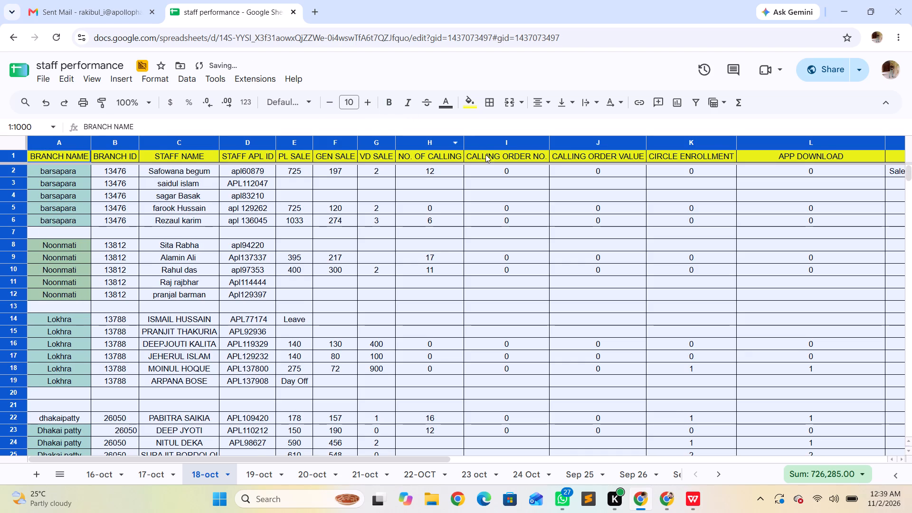
{"action": "left_click_drag", "start_coordinate": [544, 106], "coordinate": [554, 133]}
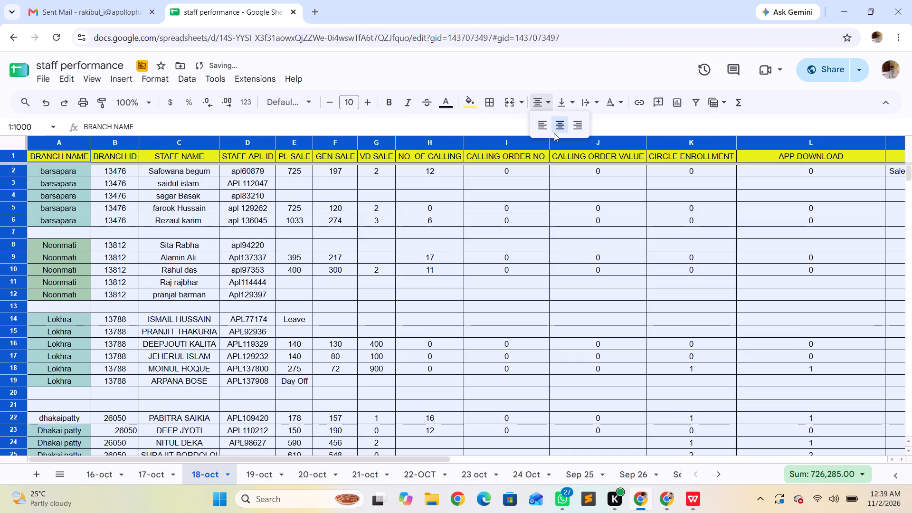
{"action": "left_click_drag", "start_coordinate": [554, 133], "coordinate": [557, 132]}
{"action": "left_click", "coordinate": [557, 132]}
Apply all borders to every cell on the 18-oct sheet.
{"action": "left_click_drag", "start_coordinate": [490, 97], "coordinate": [494, 126]}
{"action": "left_click", "coordinate": [494, 126]}
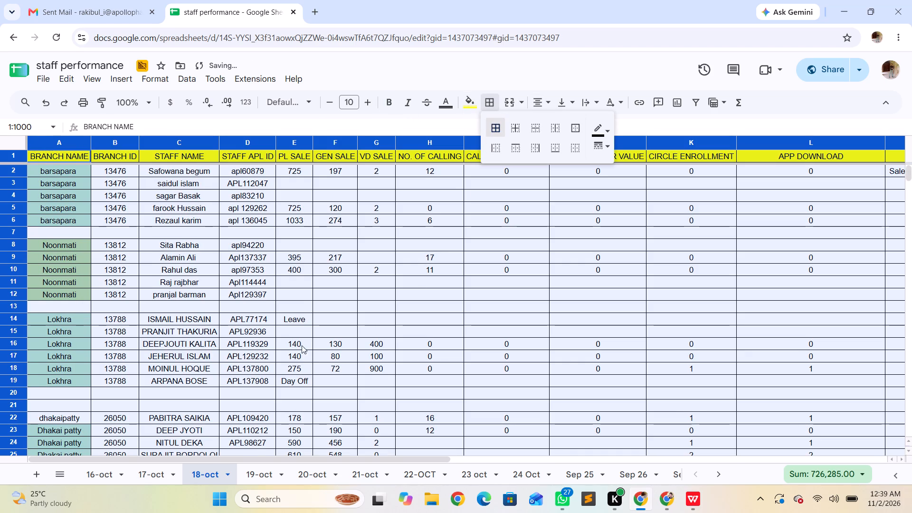
Remove bold from the whole 17-oct sheet, including the Silpukhuri rows, Noonmati branch names and barsapara PL SALE figures.
{"action": "left_click", "coordinate": [157, 476]}
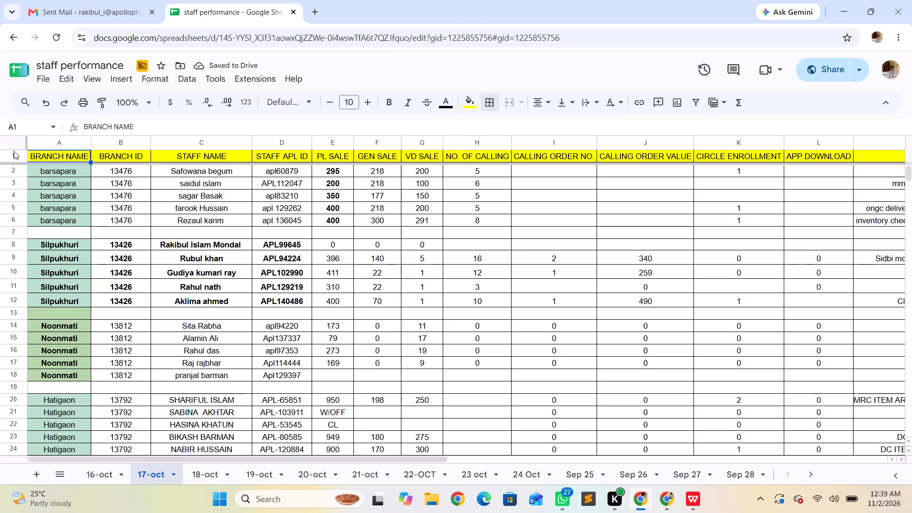
{"action": "left_click", "coordinate": [13, 142]}
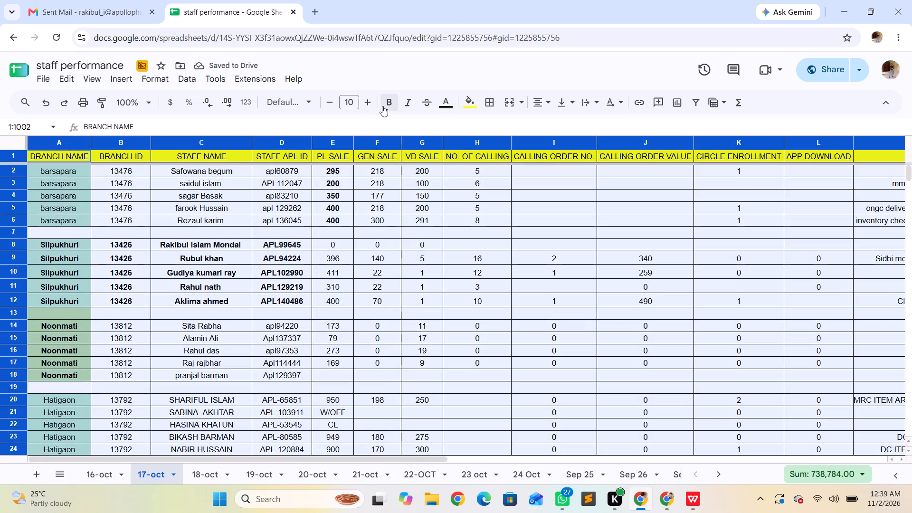
{"action": "left_click", "coordinate": [384, 104]}
{"action": "left_click", "coordinate": [384, 104]}
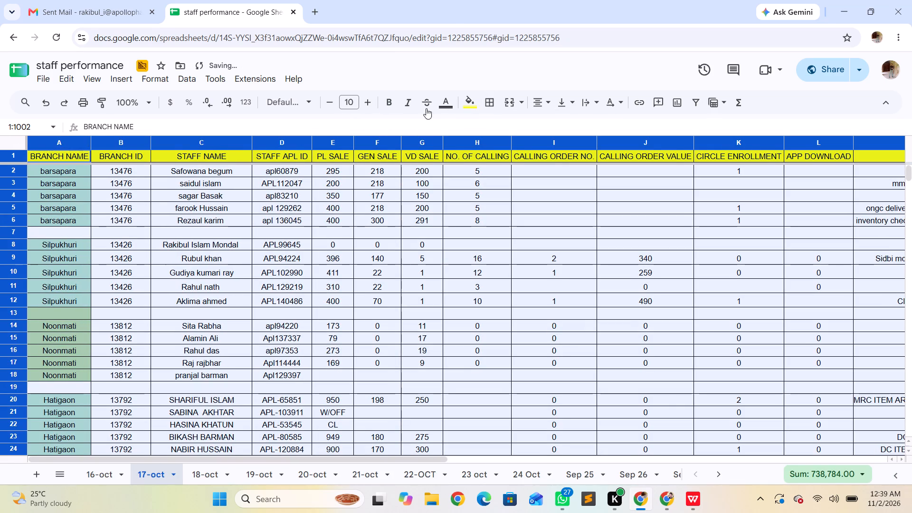
Apply all borders to every cell on the 17-oct sheet.
{"action": "left_click_drag", "start_coordinate": [489, 105], "coordinate": [500, 123]}
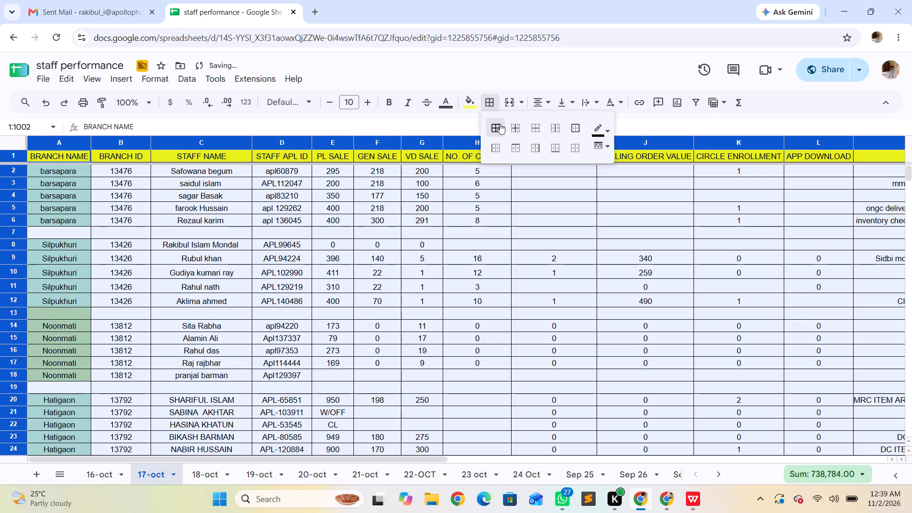
{"action": "left_click", "coordinate": [500, 123]}
{"action": "left_click", "coordinate": [500, 123]}
{"action": "left_click", "coordinate": [500, 247]}
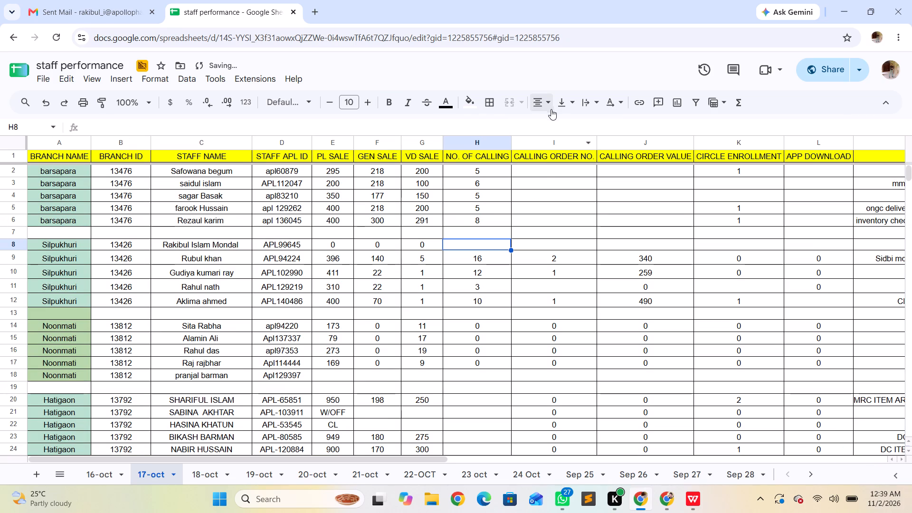
Centre-align all cells on the 17-oct sheet horizontally.
{"action": "left_click", "coordinate": [549, 104]}
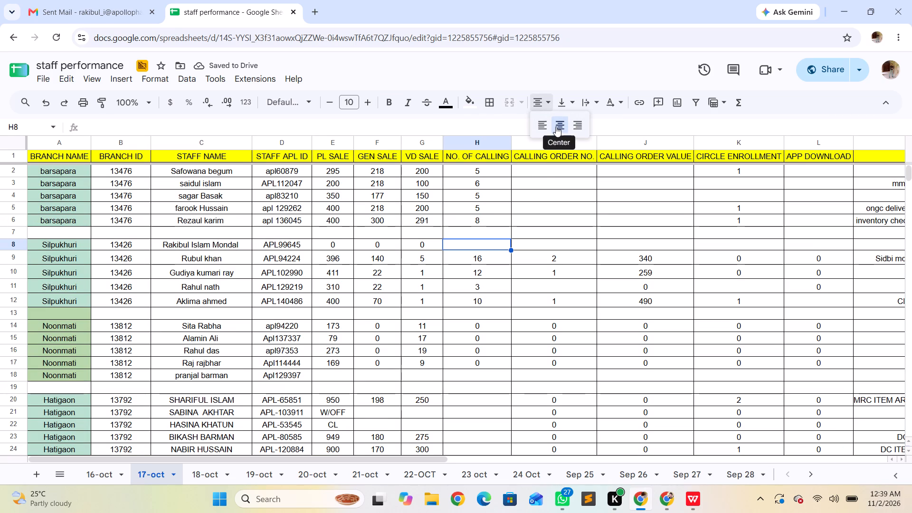
{"action": "left_click", "coordinate": [18, 142]}
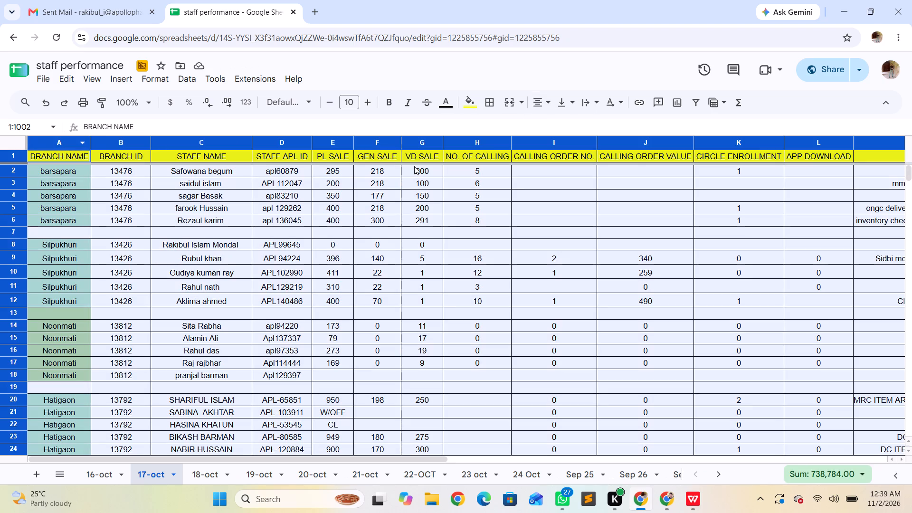
{"action": "left_click_drag", "start_coordinate": [537, 102], "coordinate": [564, 125]}
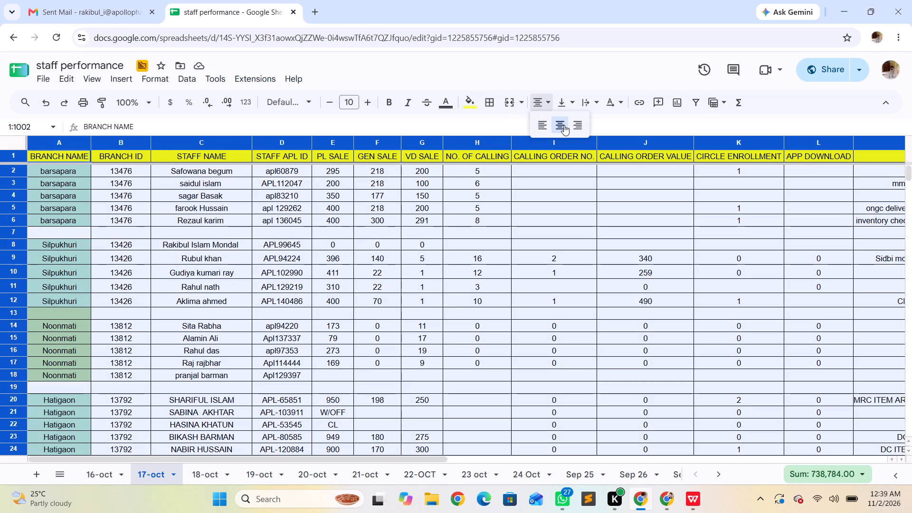
{"action": "left_click", "coordinate": [564, 125]}
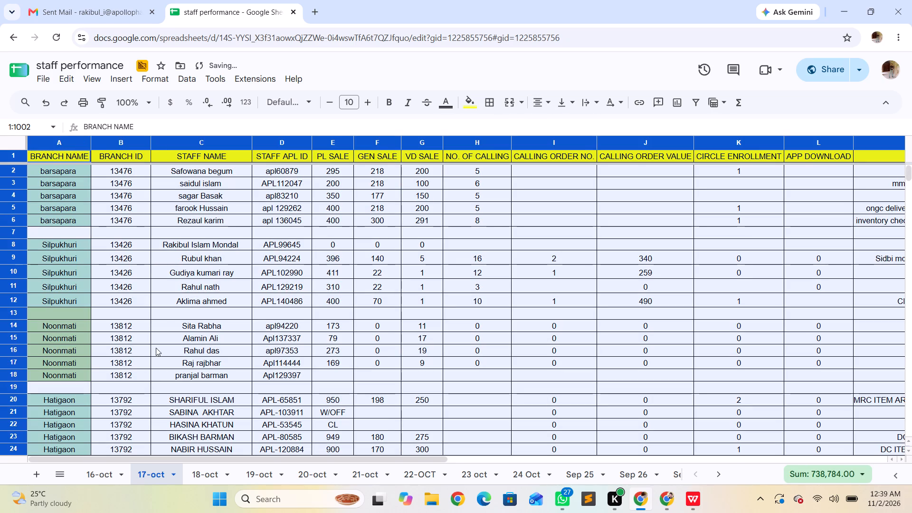
{"action": "scroll", "coordinate": [166, 318], "scroll_direction": "up", "scroll_amount": 3}
Clear bold from the whole 16-oct sheet and centre-align all its cells horizontally.
{"action": "left_click", "coordinate": [100, 478]}
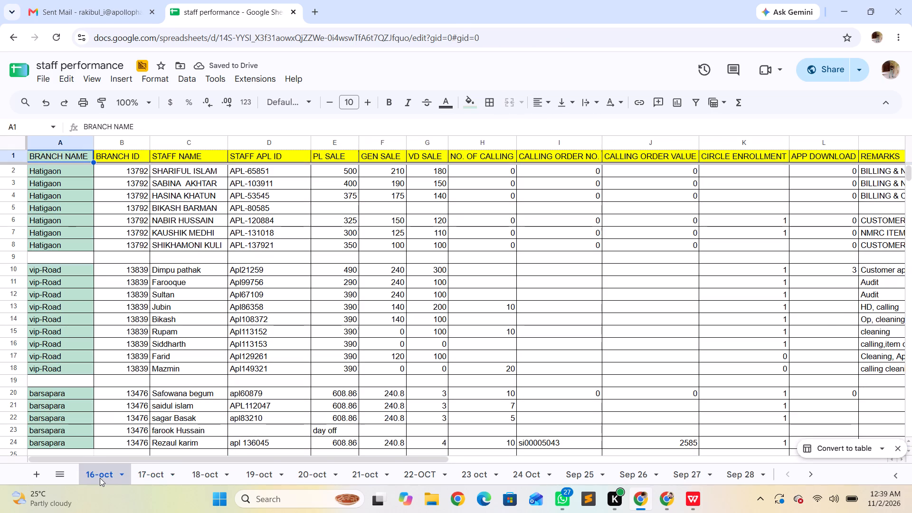
{"action": "scroll", "coordinate": [115, 319], "scroll_direction": "up", "scroll_amount": 5}
{"action": "left_click", "coordinate": [115, 319]}
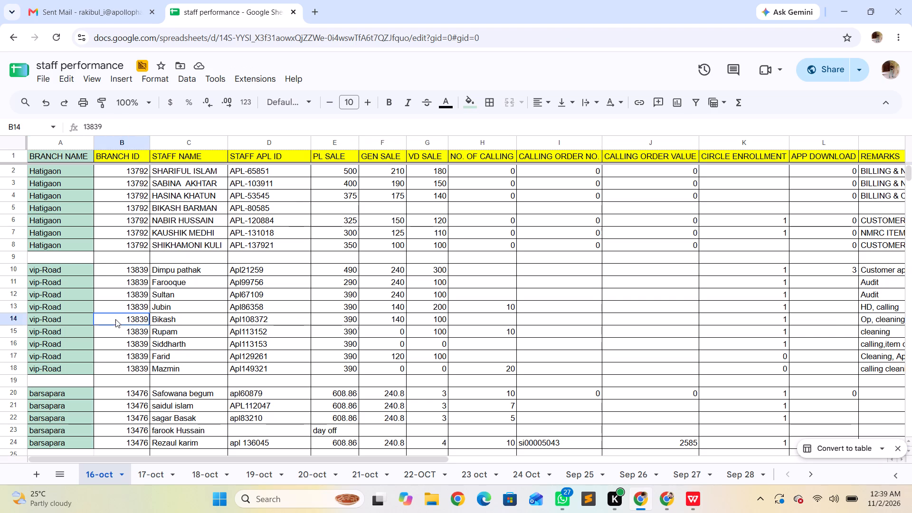
{"action": "left_click", "coordinate": [13, 143]}
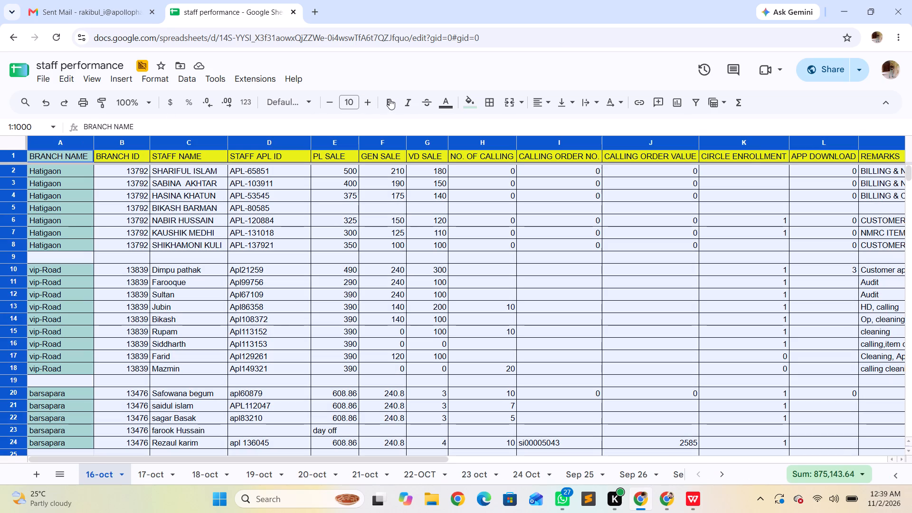
{"action": "left_click", "coordinate": [389, 99]}
{"action": "left_click", "coordinate": [389, 99]}
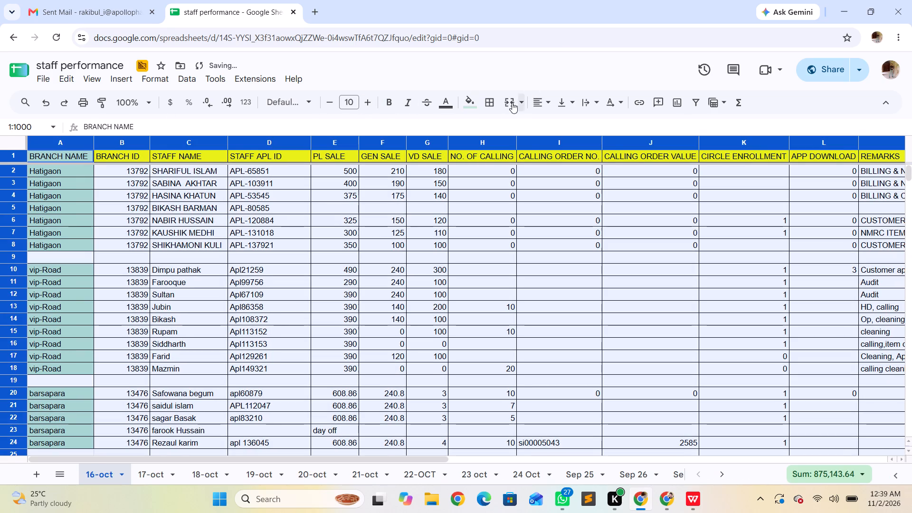
{"action": "left_click", "coordinate": [543, 103]}
{"action": "left_click", "coordinate": [558, 125]}
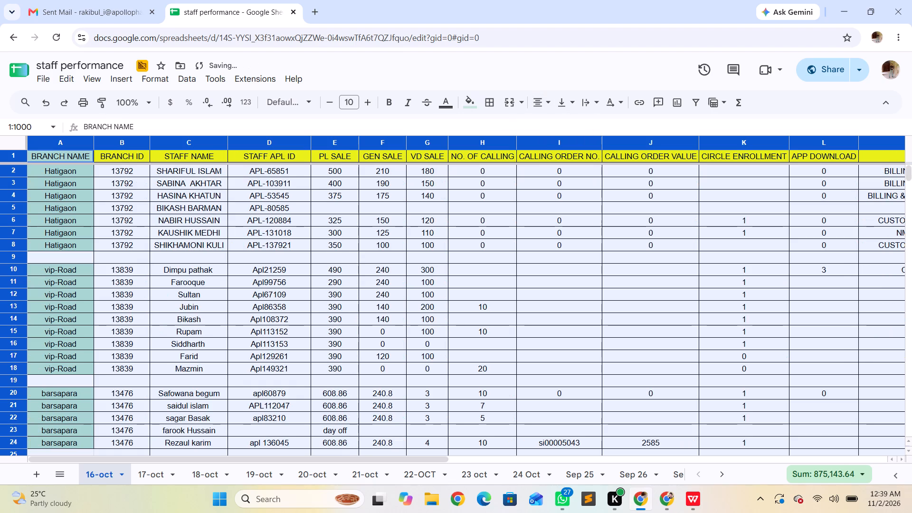
Apply all borders to every cell on the 16-oct sheet.
{"action": "left_click", "coordinate": [486, 101]}
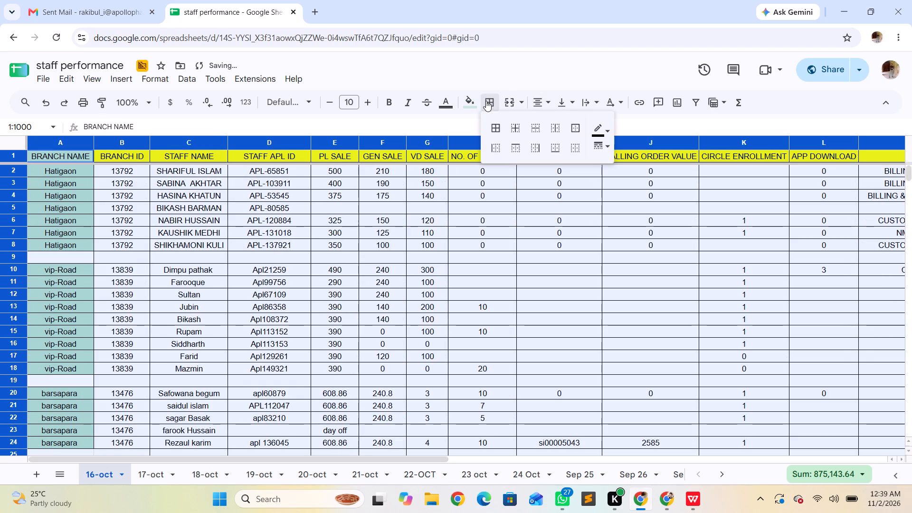
{"action": "left_click", "coordinate": [498, 129]}
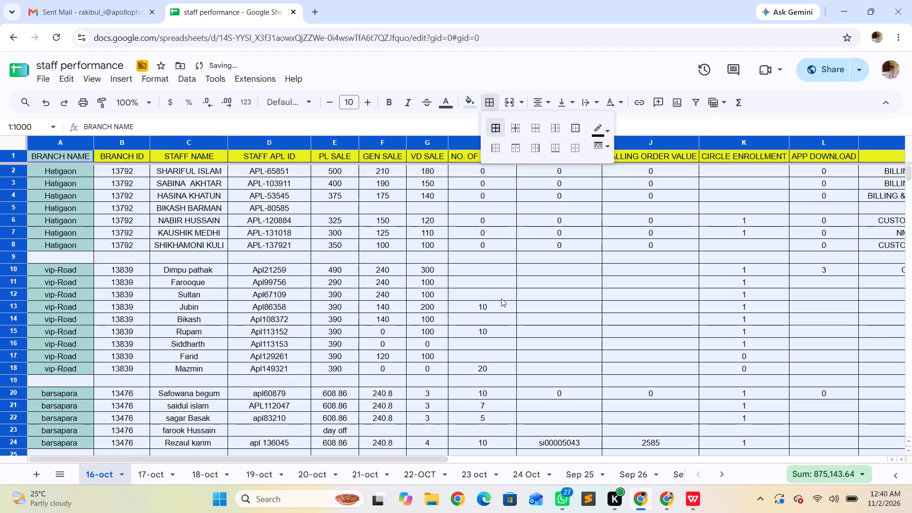
{"action": "left_click", "coordinate": [501, 298]}
Check the alignment, font weight and borders on the 16-oct, 17-oct and 18-oct sheets, clearing any whole-sheet selection.
{"action": "scroll", "coordinate": [348, 305], "scroll_direction": "right", "scroll_amount": 1}
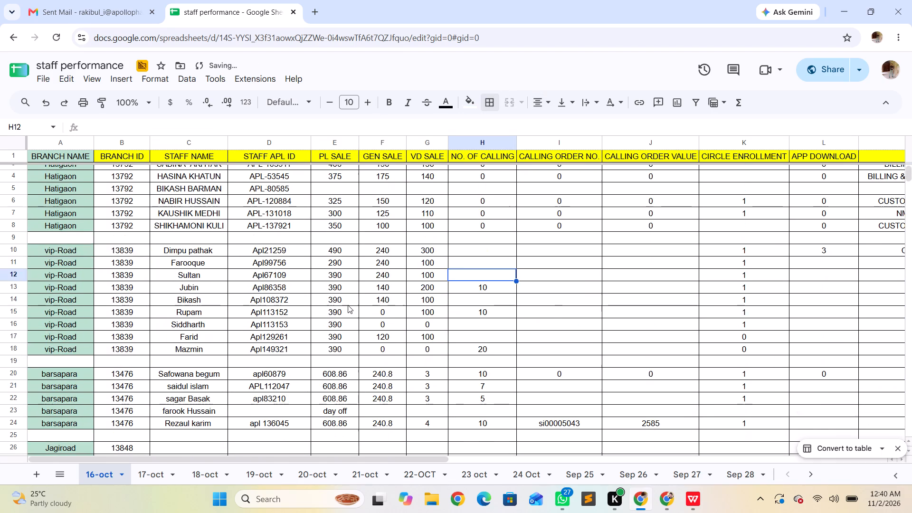
{"action": "scroll", "coordinate": [348, 305], "scroll_direction": "down", "scroll_amount": 6}
{"action": "scroll", "coordinate": [348, 305], "scroll_direction": "up", "scroll_amount": 1}
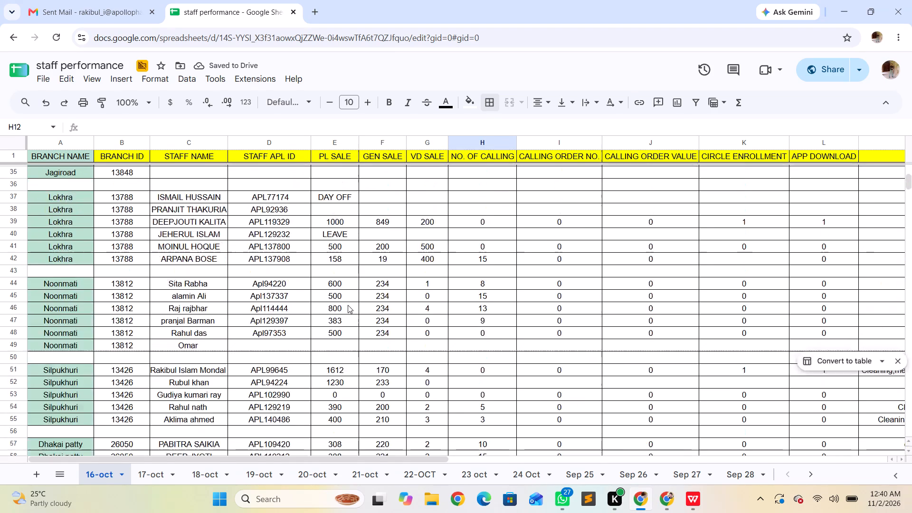
{"action": "scroll", "coordinate": [348, 305], "scroll_direction": "up", "scroll_amount": 2}
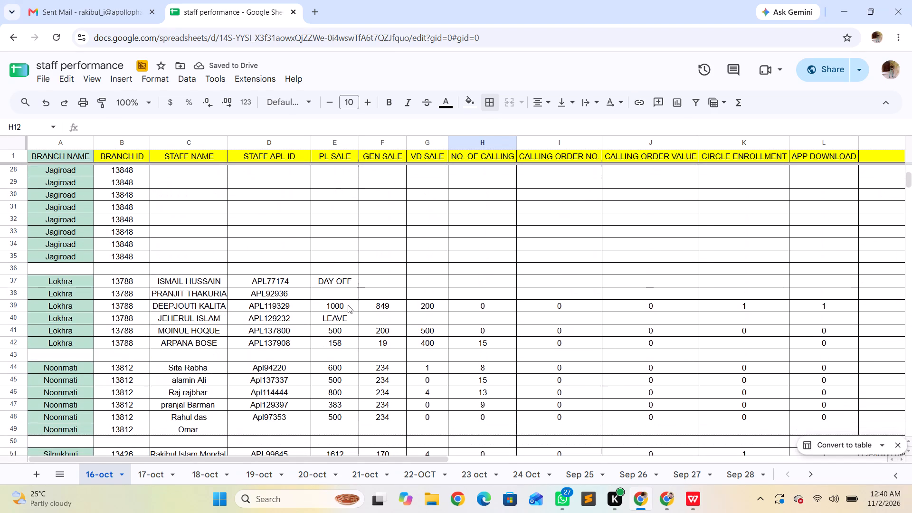
{"action": "scroll", "coordinate": [348, 305], "scroll_direction": "up", "scroll_amount": 1}
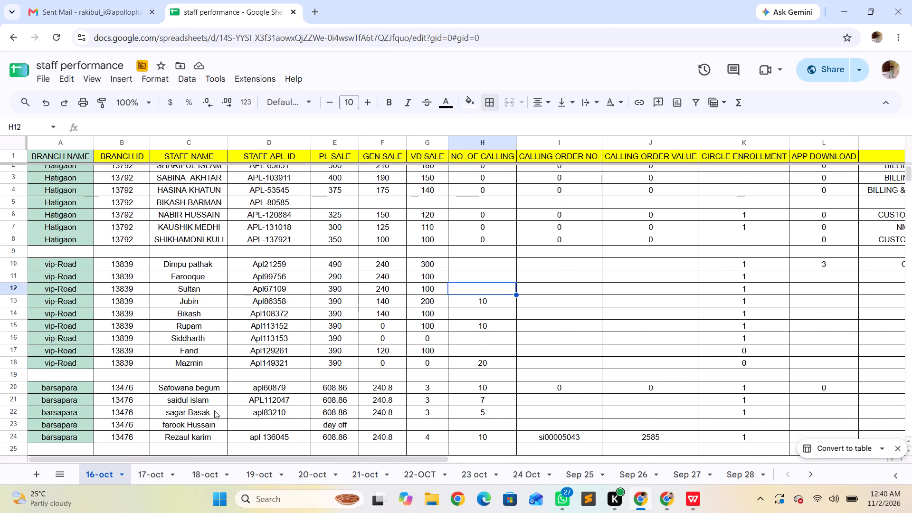
{"action": "left_click", "coordinate": [137, 484]}
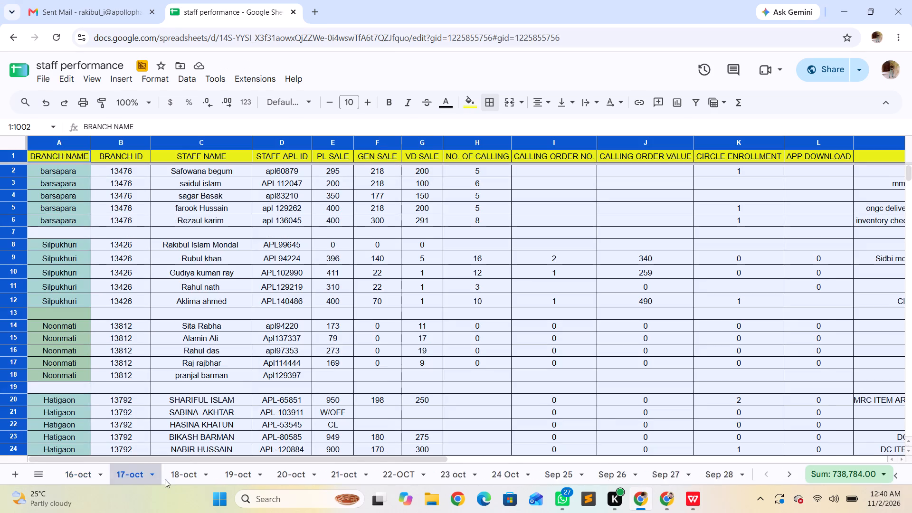
{"action": "left_click", "coordinate": [266, 366]}
{"action": "left_click", "coordinate": [199, 472]}
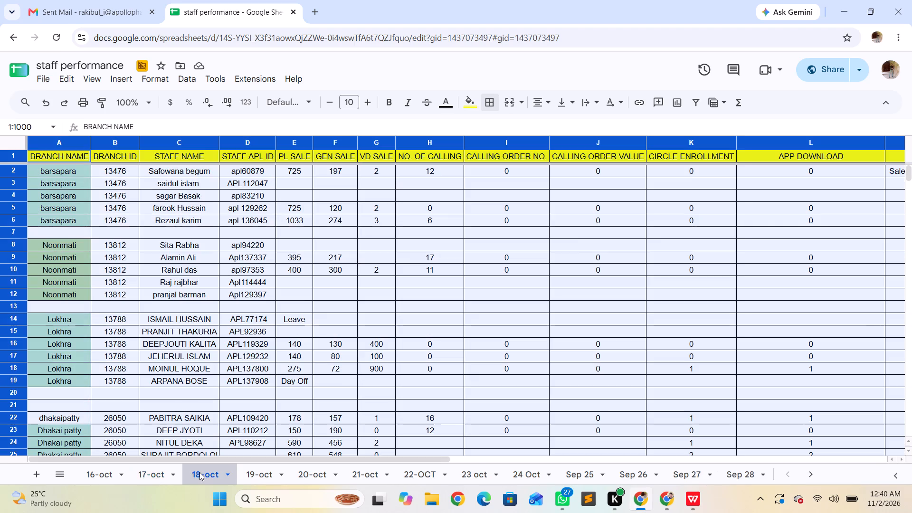
{"action": "left_click", "coordinate": [352, 375]}
{"action": "scroll", "coordinate": [352, 375], "scroll_direction": "right", "scroll_amount": 2}
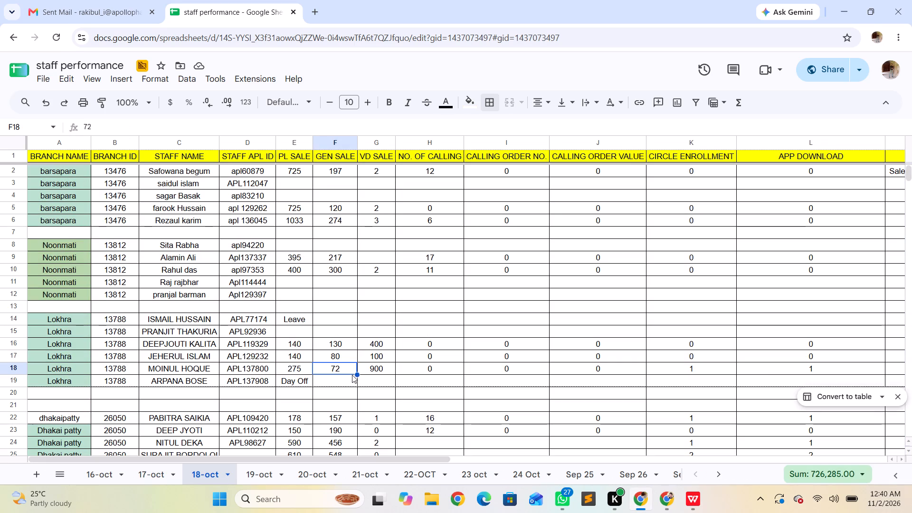
Check the formatting on the 19-oct, 20-oct, 21-oct and 22-OCT sheets, clearing any whole-sheet selection.
{"action": "left_click", "coordinate": [266, 475]}
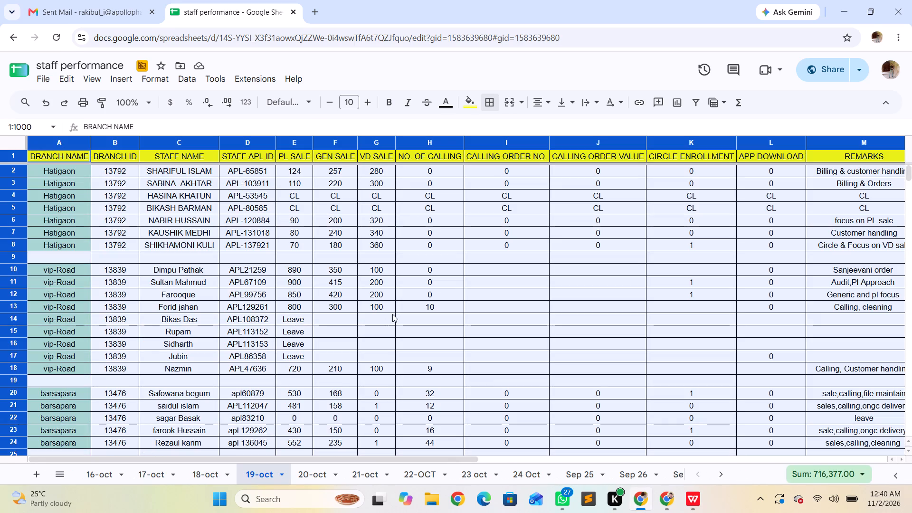
{"action": "left_click", "coordinate": [392, 314]}
{"action": "left_click", "coordinate": [315, 476]}
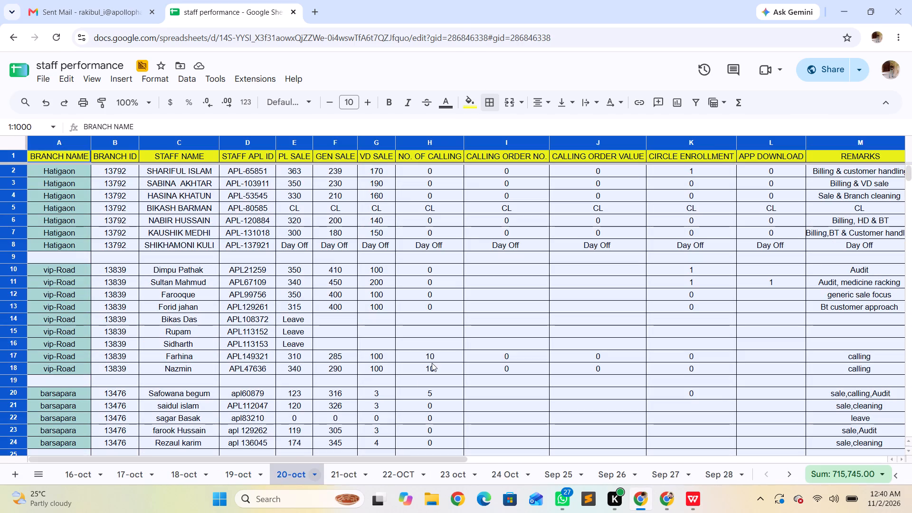
{"action": "left_click", "coordinate": [432, 363]}
{"action": "left_click", "coordinate": [358, 476]}
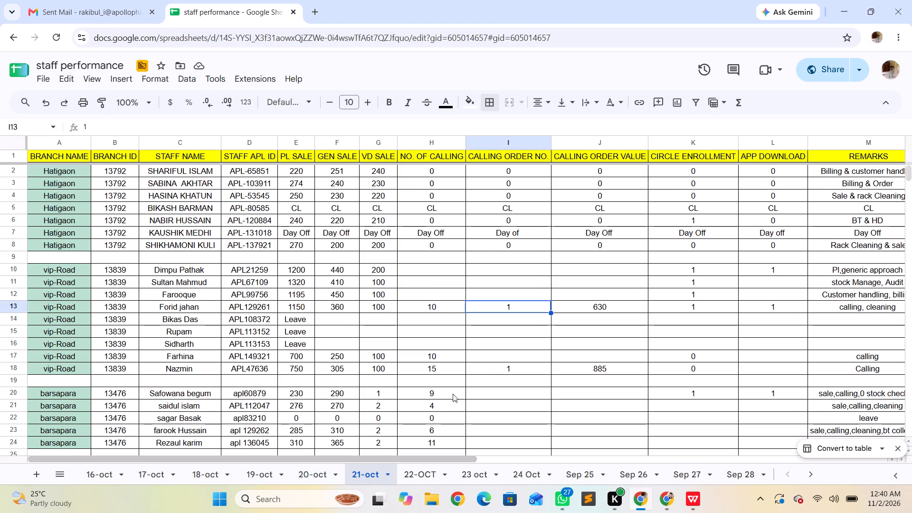
{"action": "left_click", "coordinate": [460, 389]}
{"action": "left_click", "coordinate": [409, 473]}
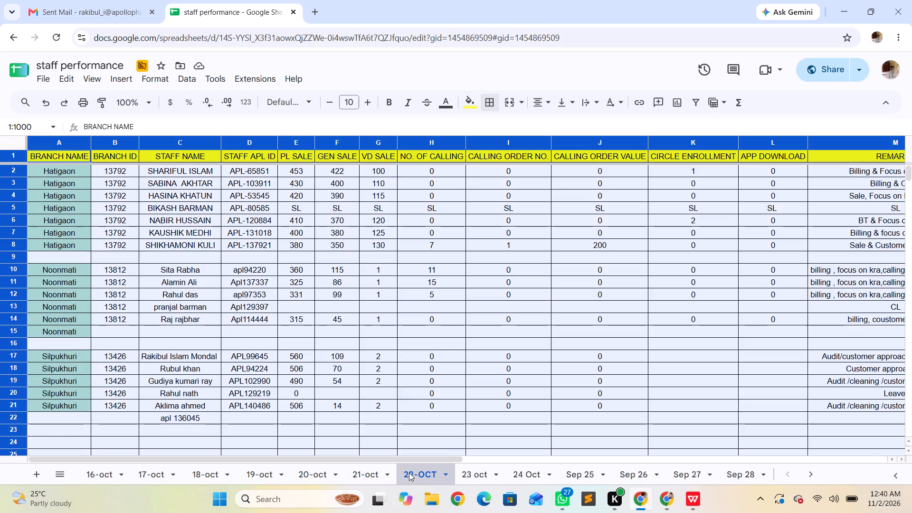
{"action": "left_click", "coordinate": [483, 427]}
{"action": "scroll", "coordinate": [458, 325], "scroll_direction": "up", "scroll_amount": 2}
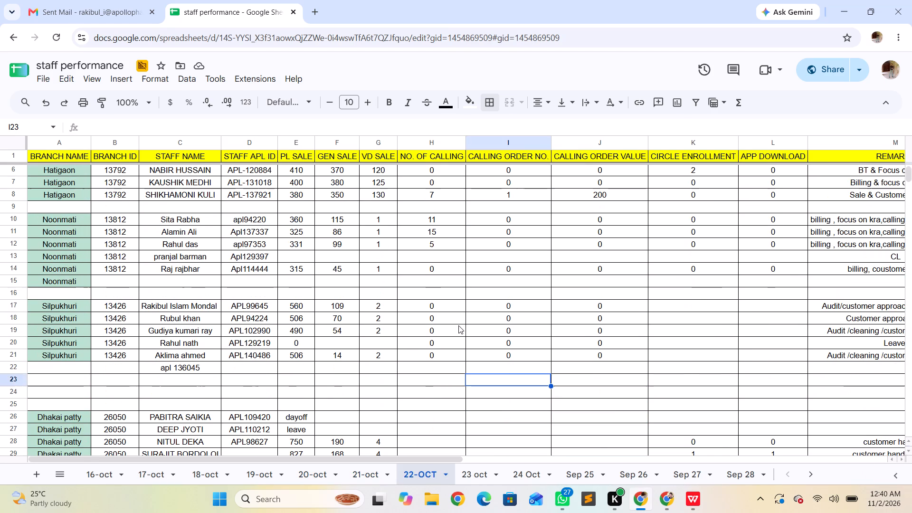
Examine the rows on the 23 oct and 24 Oct sheets for consistent centring, regular weight and borders.
{"action": "left_click", "coordinate": [478, 473]}
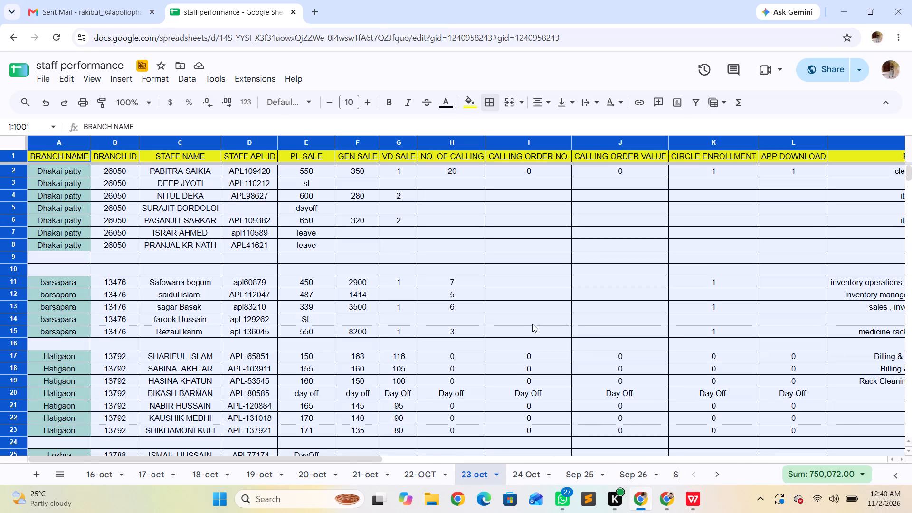
{"action": "left_click", "coordinate": [532, 324]}
{"action": "double_click", "coordinate": [532, 324]}
{"action": "scroll", "coordinate": [532, 324], "scroll_direction": "down", "scroll_amount": 2}
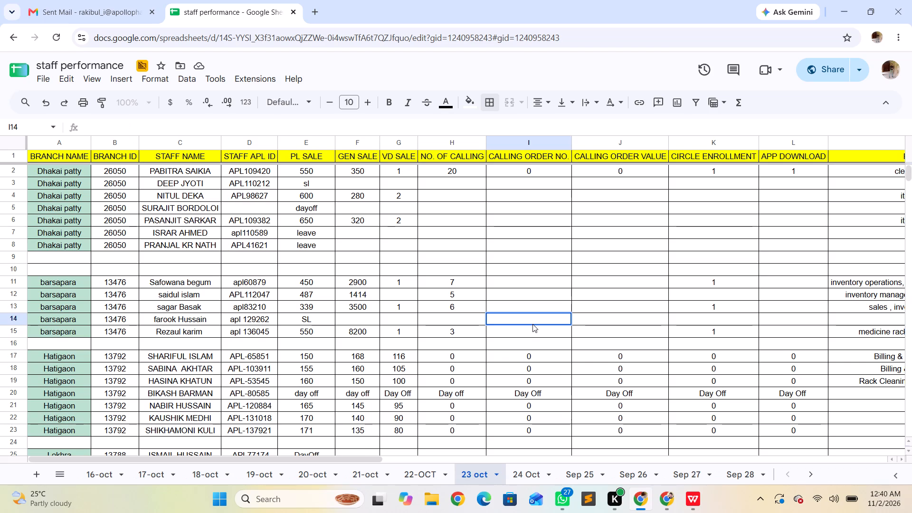
{"action": "scroll", "coordinate": [532, 324], "scroll_direction": "down", "scroll_amount": 4}
{"action": "left_click", "coordinate": [542, 244]}
{"action": "scroll", "coordinate": [542, 244], "scroll_direction": "right", "scroll_amount": 1}
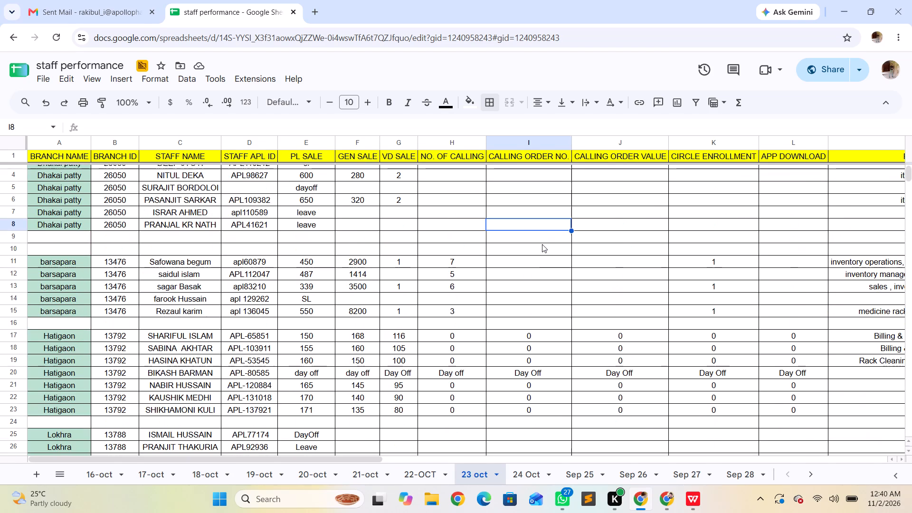
{"action": "left_click", "coordinate": [529, 473]}
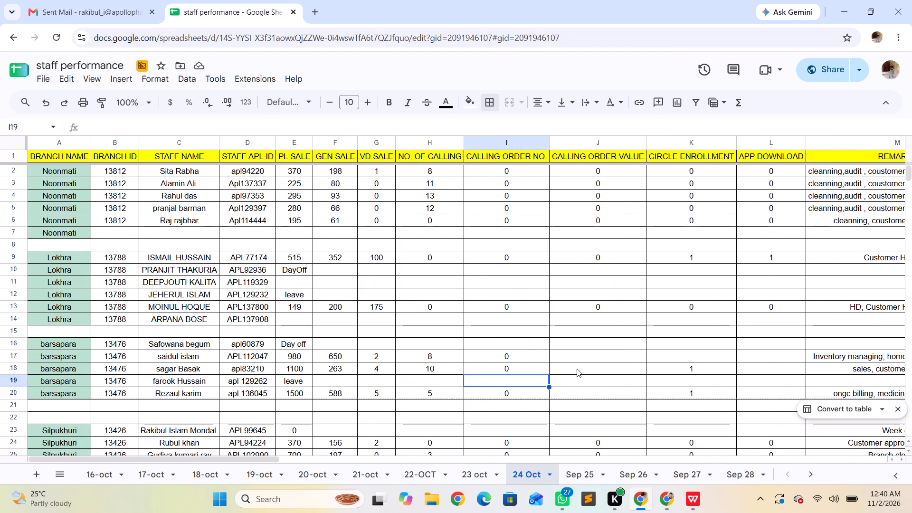
{"action": "left_click", "coordinate": [595, 377]}
{"action": "scroll", "coordinate": [595, 377], "scroll_direction": "down", "scroll_amount": 6}
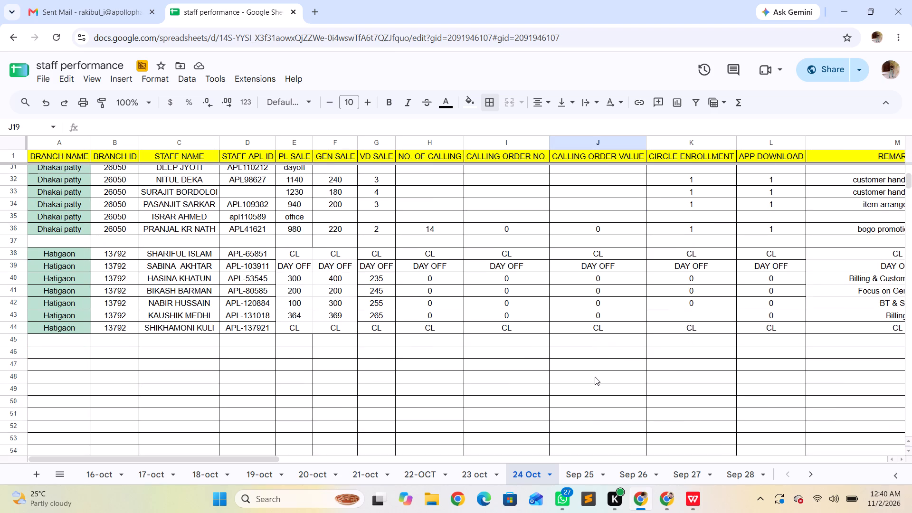
{"action": "scroll", "coordinate": [595, 377], "scroll_direction": "up", "scroll_amount": 6}
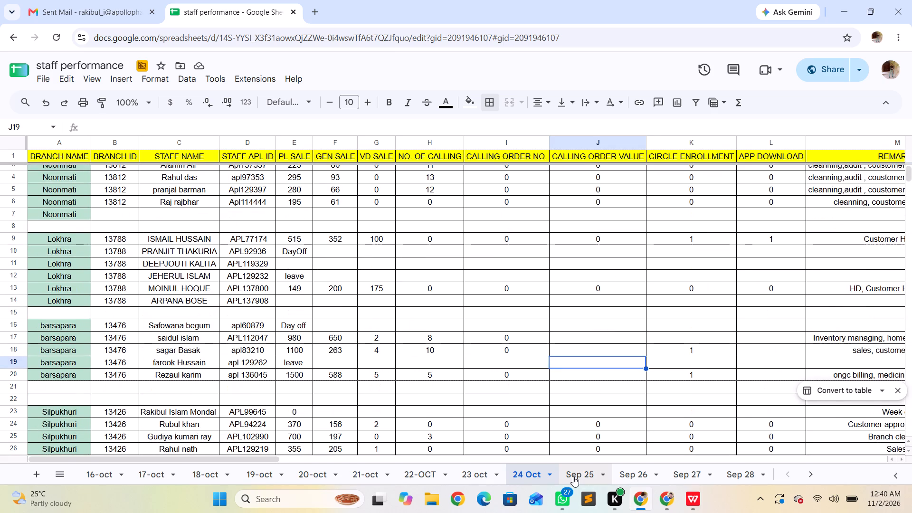
Check the alignment, font weight and borders on the Sep 25, Sep 26 and Sep 27 sheets, clearing any whole-sheet selection.
{"action": "left_click", "coordinate": [573, 476]}
{"action": "scroll", "coordinate": [565, 343], "scroll_direction": "down", "scroll_amount": 6}
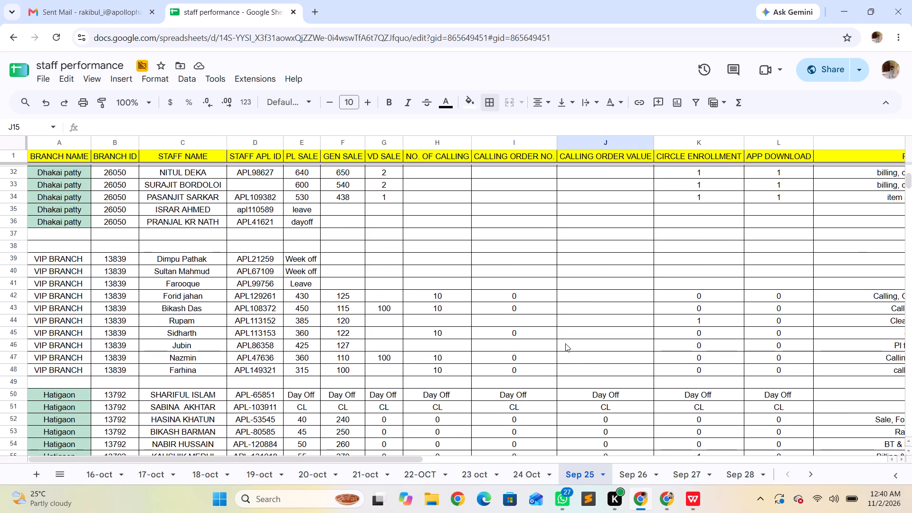
{"action": "scroll", "coordinate": [565, 343], "scroll_direction": "left", "scroll_amount": 3}
{"action": "scroll", "coordinate": [565, 343], "scroll_direction": "right", "scroll_amount": 6}
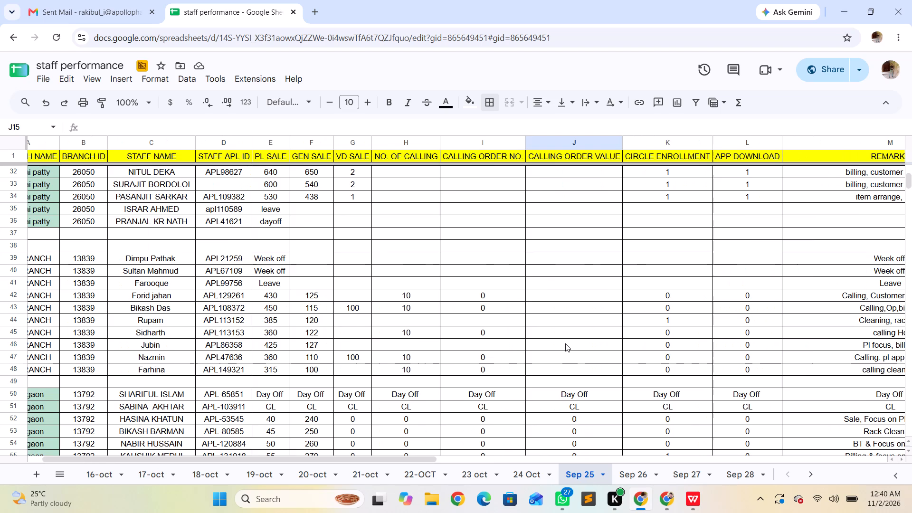
{"action": "left_click", "coordinate": [629, 475]}
{"action": "left_click", "coordinate": [579, 367]}
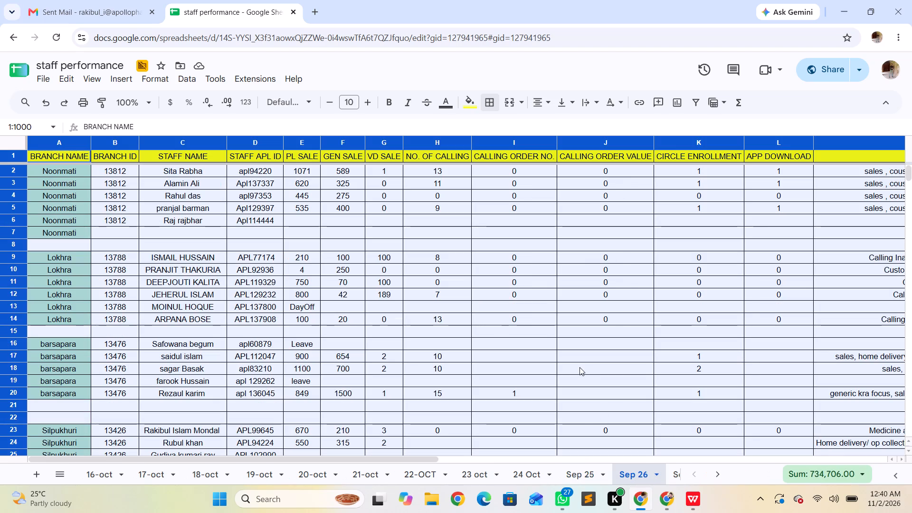
{"action": "scroll", "coordinate": [579, 367], "scroll_direction": "right", "scroll_amount": 1}
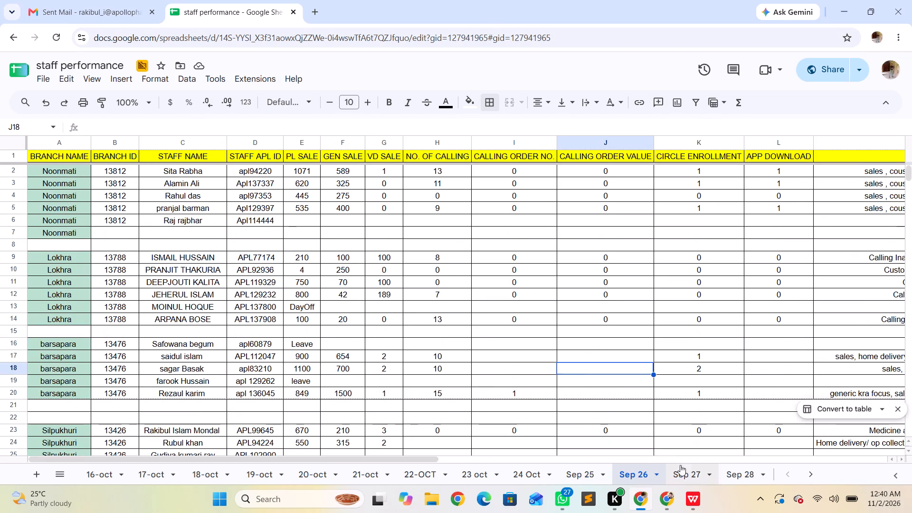
{"action": "left_click", "coordinate": [692, 489]}
{"action": "left_click", "coordinate": [689, 474]}
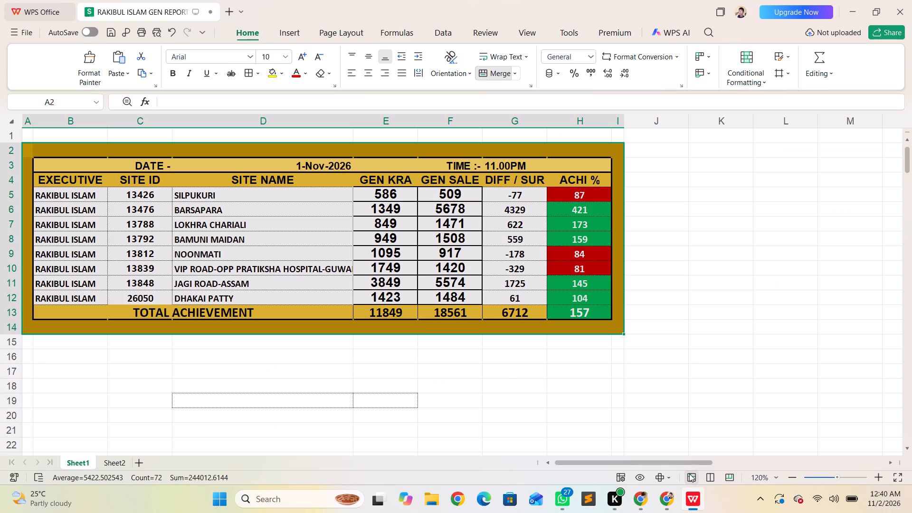
{"action": "left_click", "coordinate": [645, 499]}
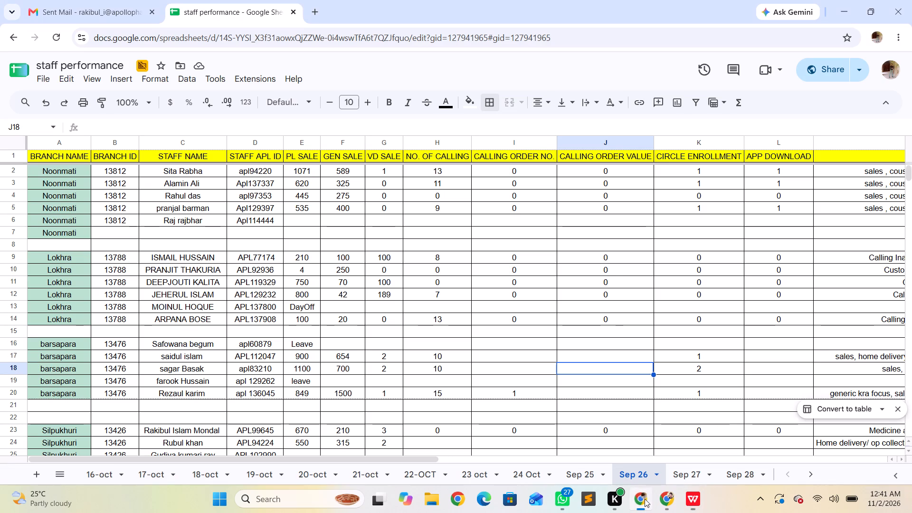
{"action": "left_click", "coordinate": [681, 475]}
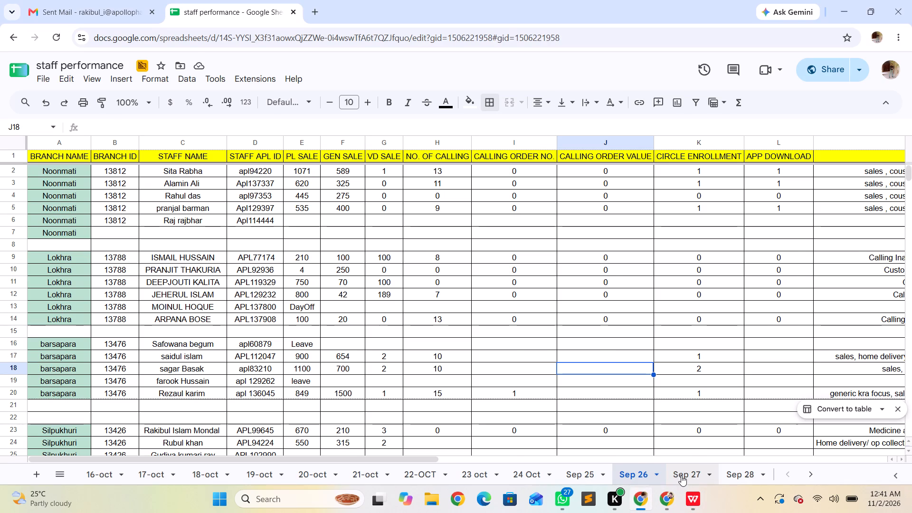
{"action": "left_click", "coordinate": [532, 360]}
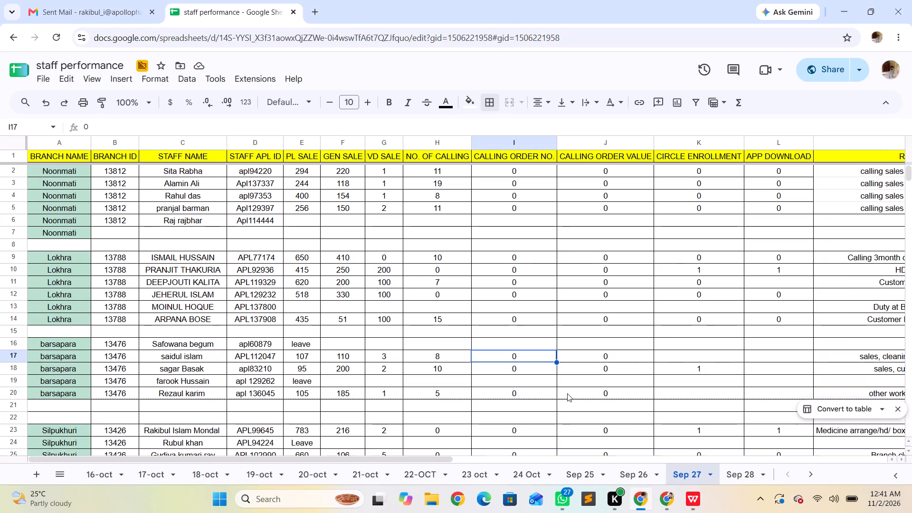
{"action": "scroll", "coordinate": [567, 393], "scroll_direction": "right", "scroll_amount": 1}
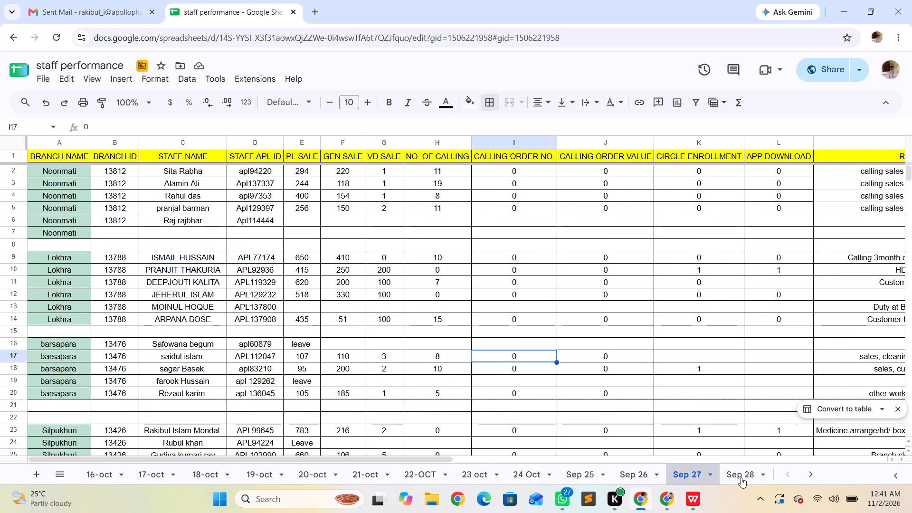
Check the formatting on the Sep 28, Sep 29, Sep 30 and Sep 31 sheets, clearing any whole-sheet selection.
{"action": "left_click", "coordinate": [741, 477]}
{"action": "scroll", "coordinate": [695, 474], "scroll_direction": "left", "scroll_amount": 2}
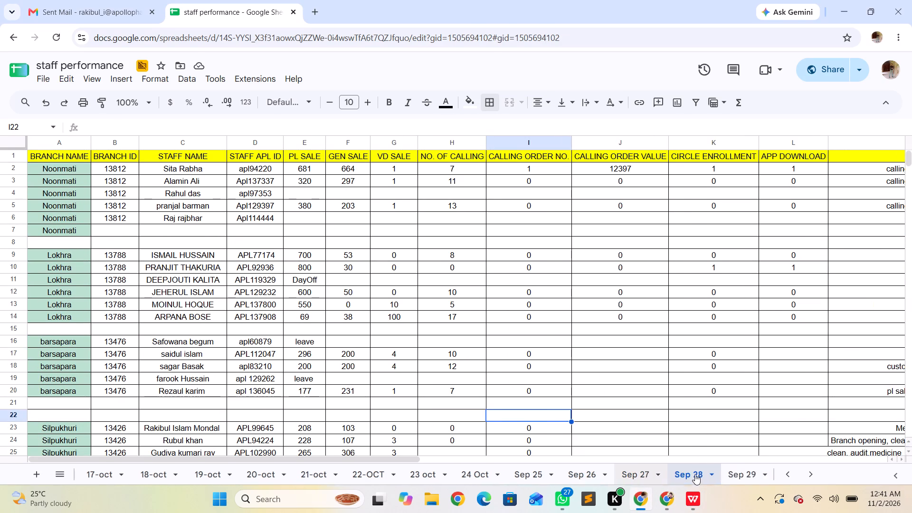
{"action": "scroll", "coordinate": [695, 474], "scroll_direction": "left", "scroll_amount": 5}
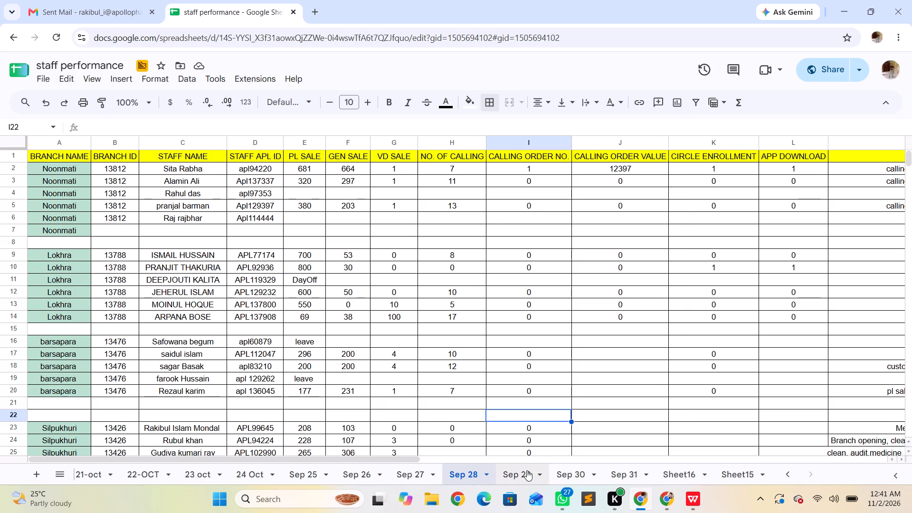
{"action": "left_click", "coordinate": [525, 470]}
{"action": "left_click", "coordinate": [548, 374]}
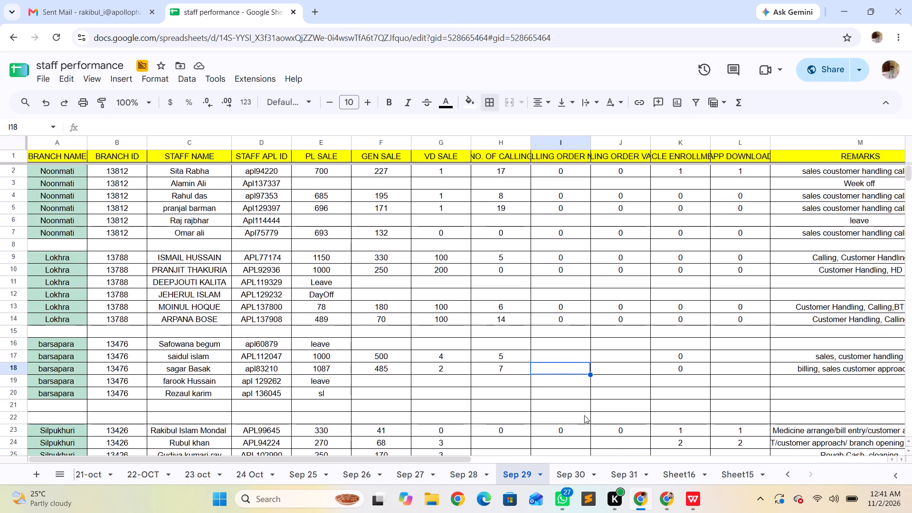
{"action": "left_click", "coordinate": [577, 467]}
{"action": "left_click", "coordinate": [585, 327]}
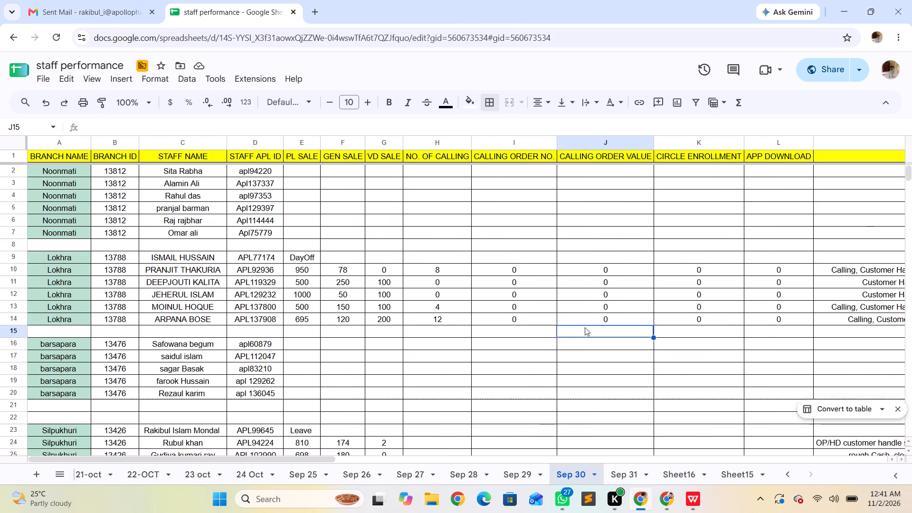
{"action": "scroll", "coordinate": [554, 384], "scroll_direction": "right", "scroll_amount": 1}
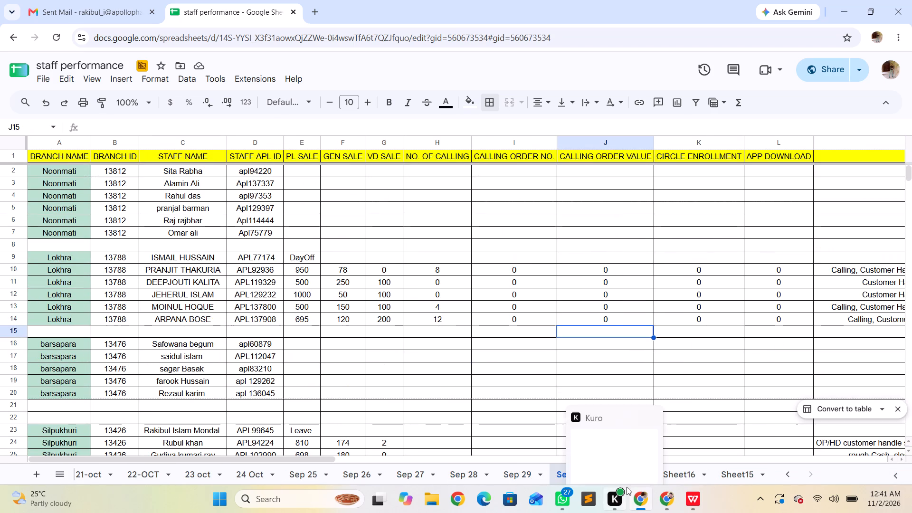
{"action": "left_click", "coordinate": [409, 361]}
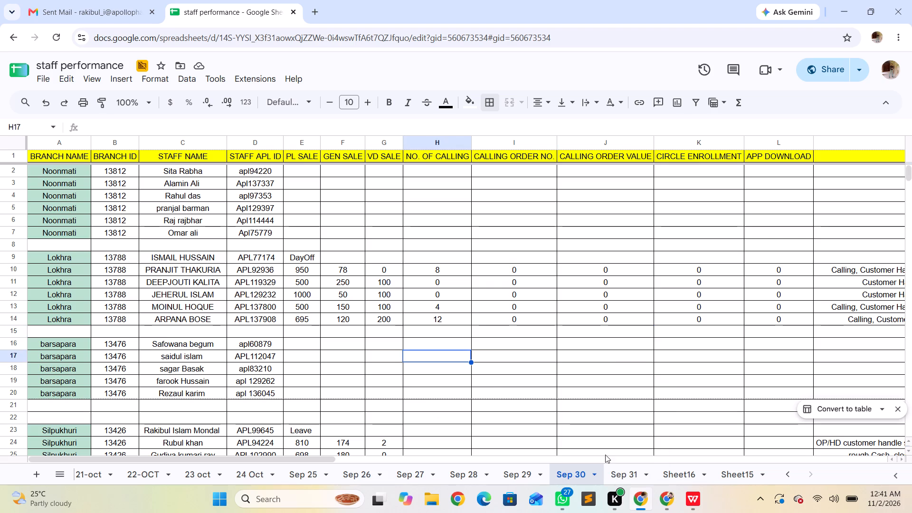
{"action": "left_click", "coordinate": [623, 470]}
{"action": "scroll", "coordinate": [551, 328], "scroll_direction": "up", "scroll_amount": 1}
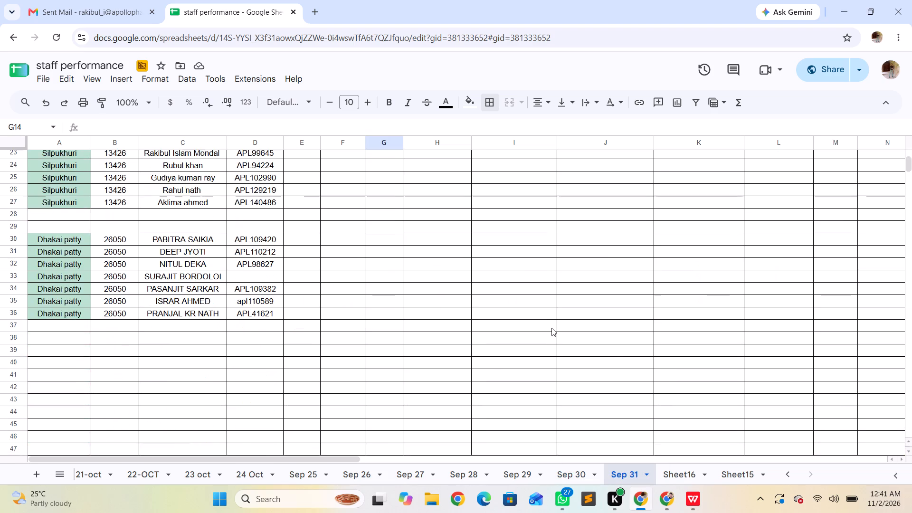
{"action": "scroll", "coordinate": [551, 328], "scroll_direction": "up", "scroll_amount": 5}
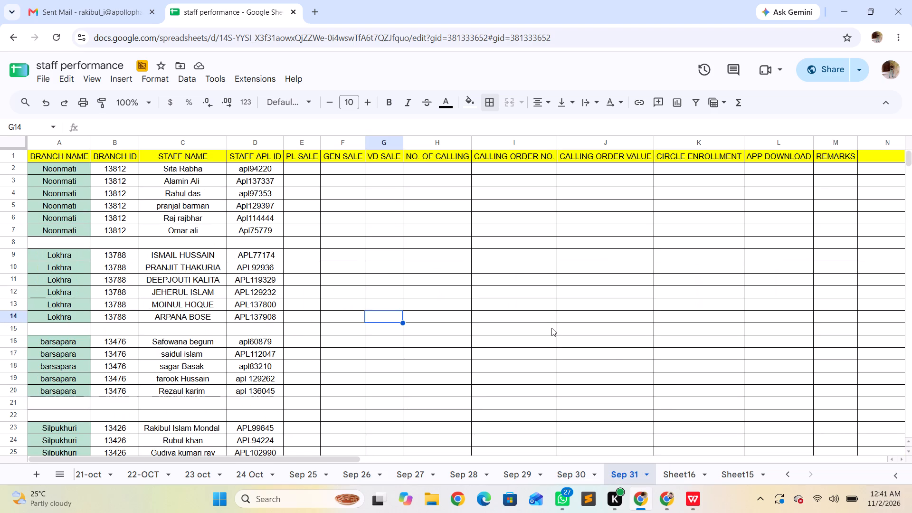
Switch to WPS Office, save the GEN REPORT workbook and close it, returning to the Sep 31 sheet.
{"action": "left_click", "coordinate": [694, 502]}
{"action": "left_click", "coordinate": [652, 350]}
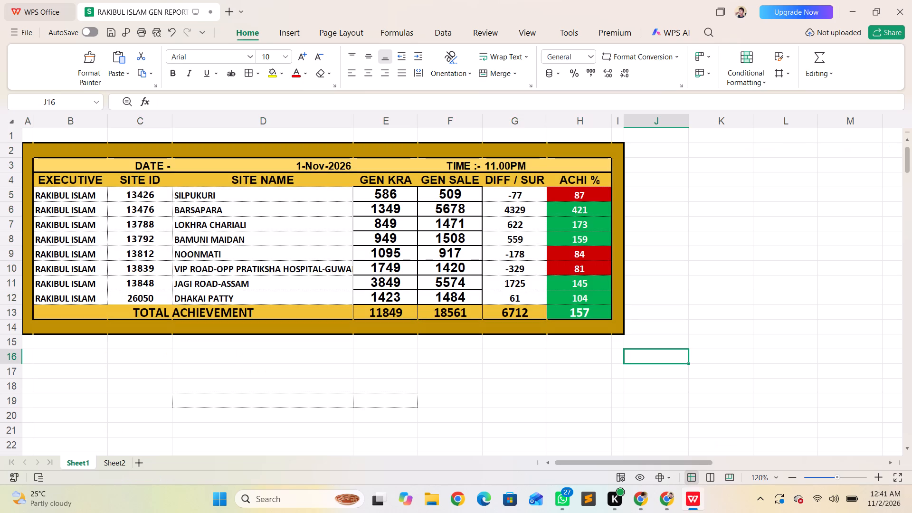
{"action": "left_click", "coordinate": [911, 0]}
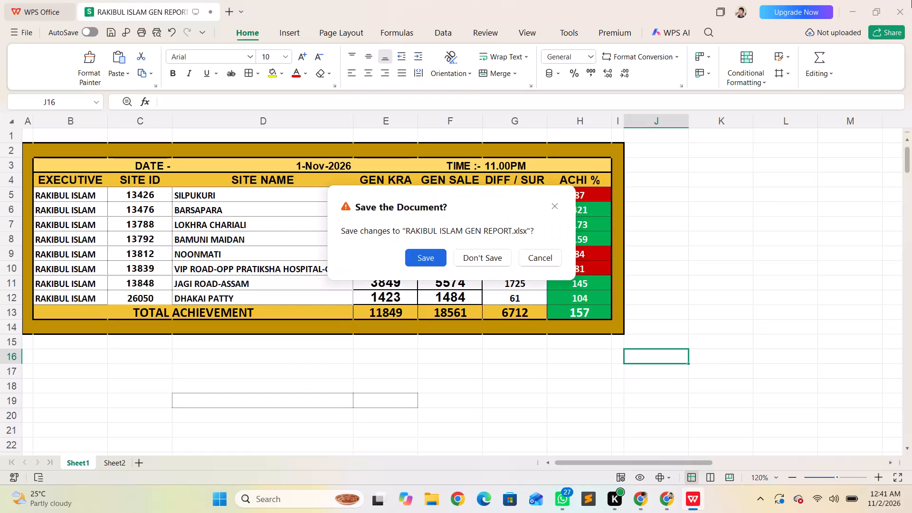
{"action": "left_click", "coordinate": [551, 208]}
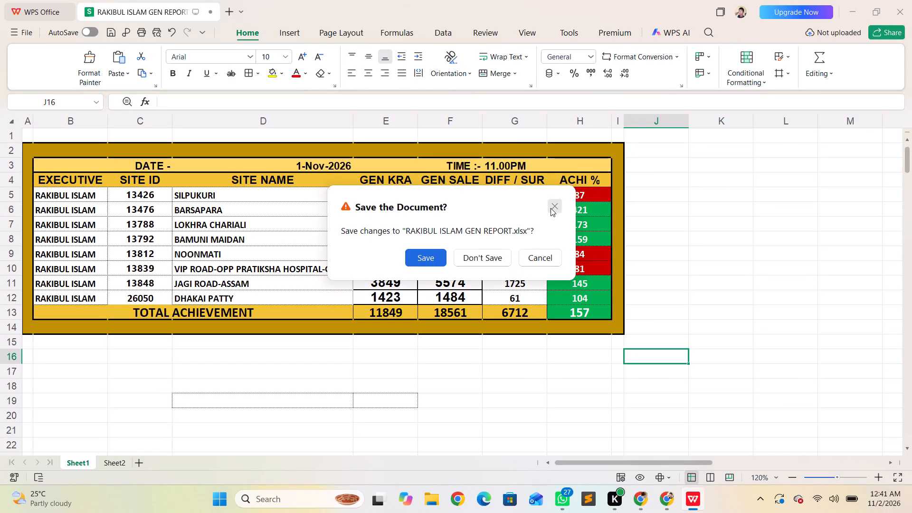
{"action": "key", "text": "ctrl+s"}
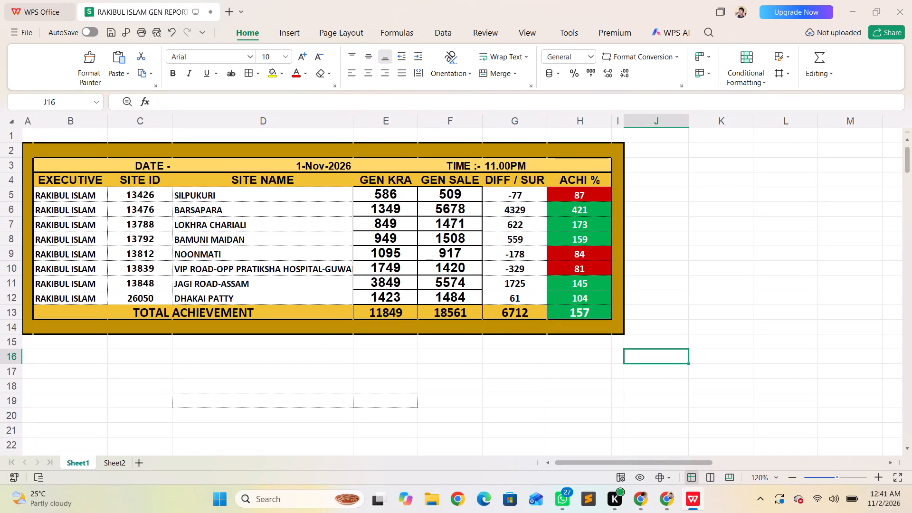
{"action": "left_click", "coordinate": [905, 1]}
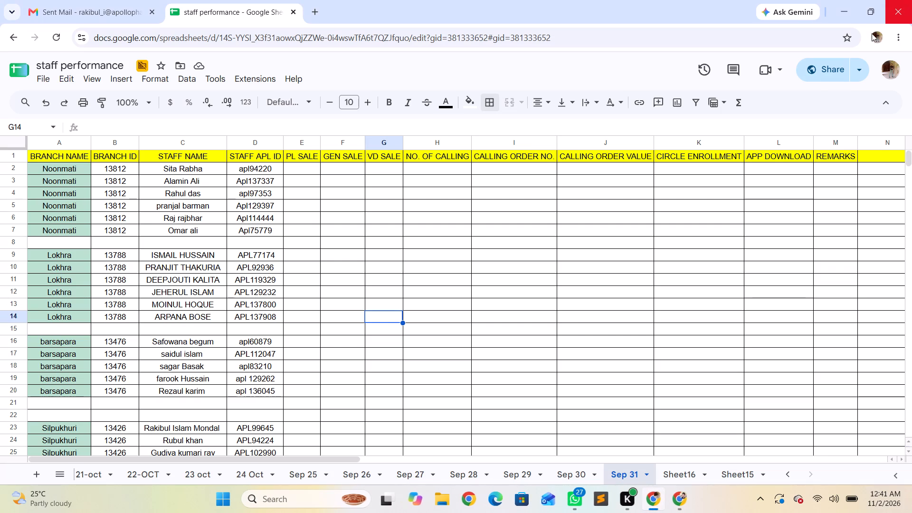
{"action": "left_click", "coordinate": [569, 313]}
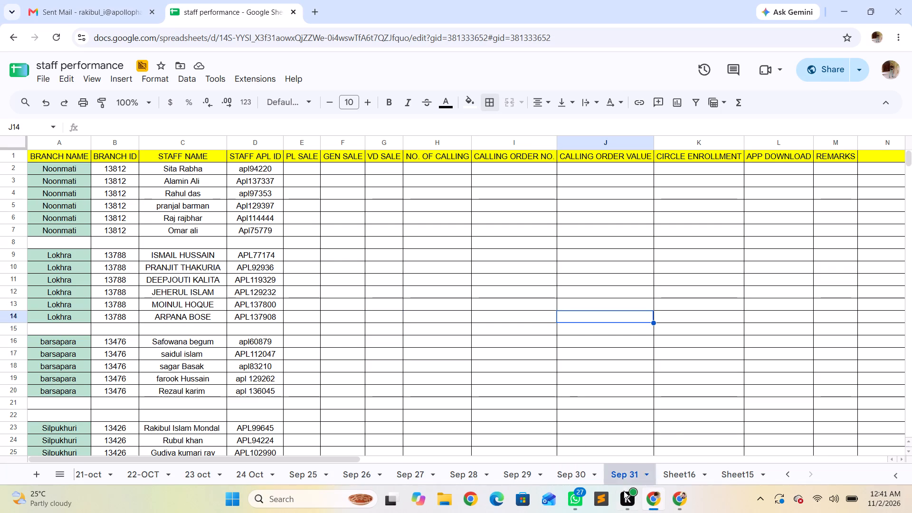
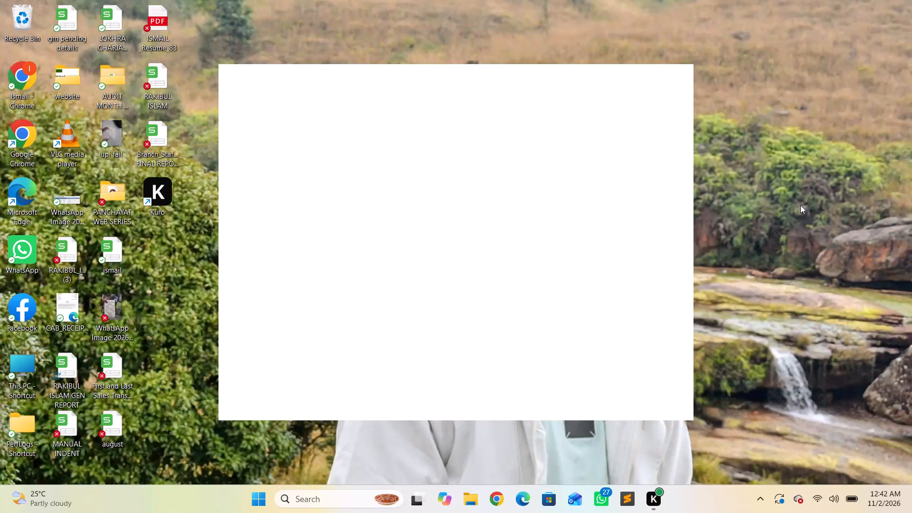
Refresh the Windows desktop.
{"action": "right_click", "coordinate": [789, 23]}
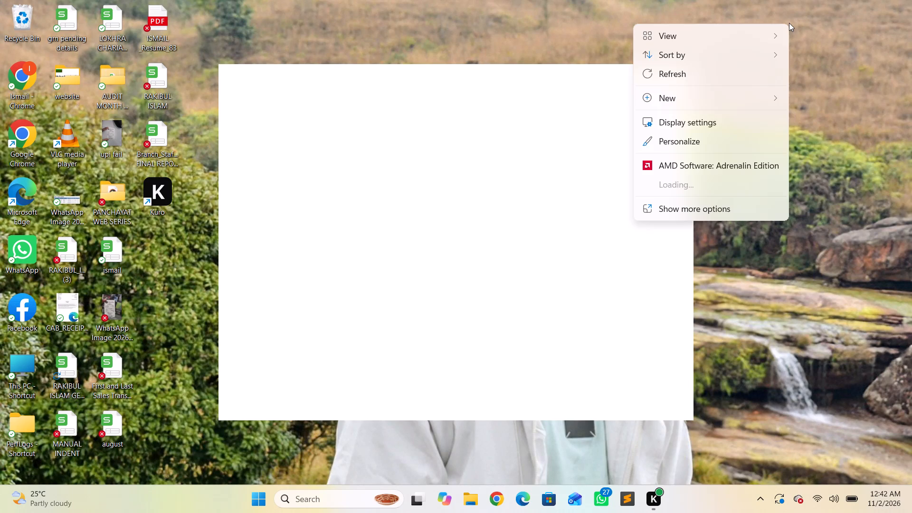
{"action": "left_click", "coordinate": [719, 80]}
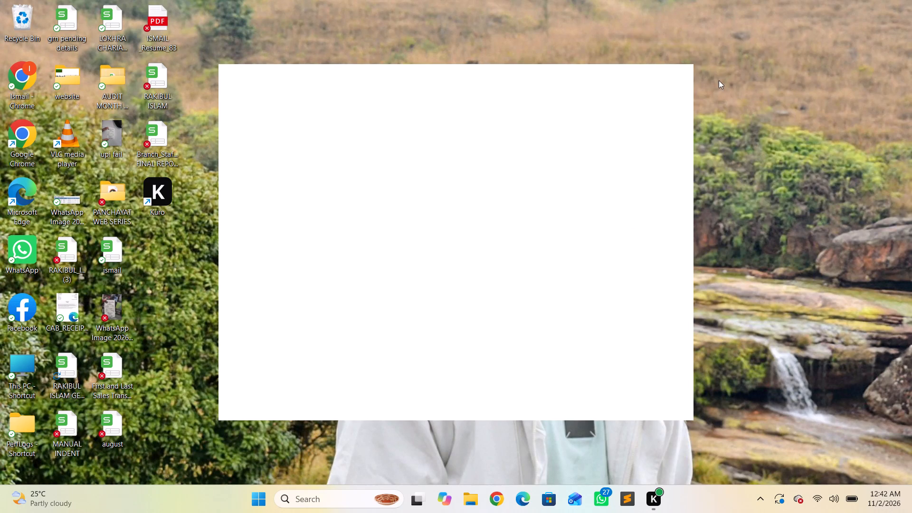